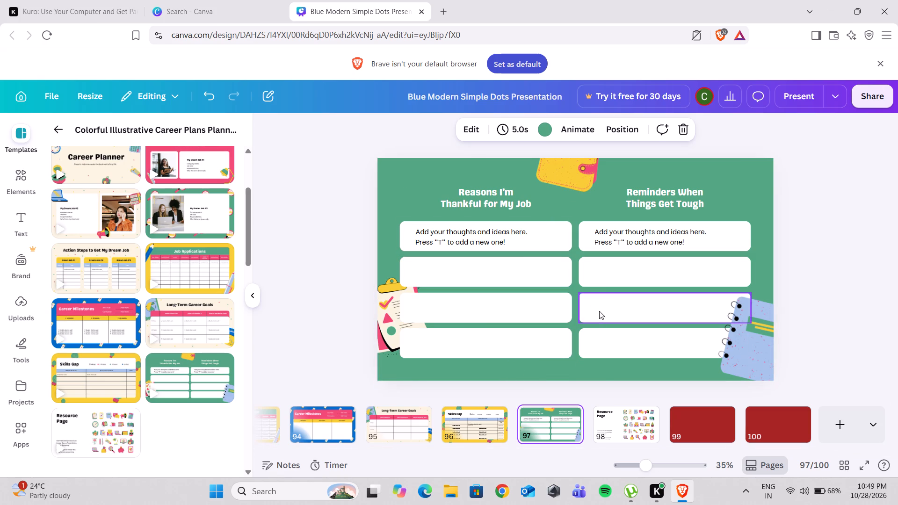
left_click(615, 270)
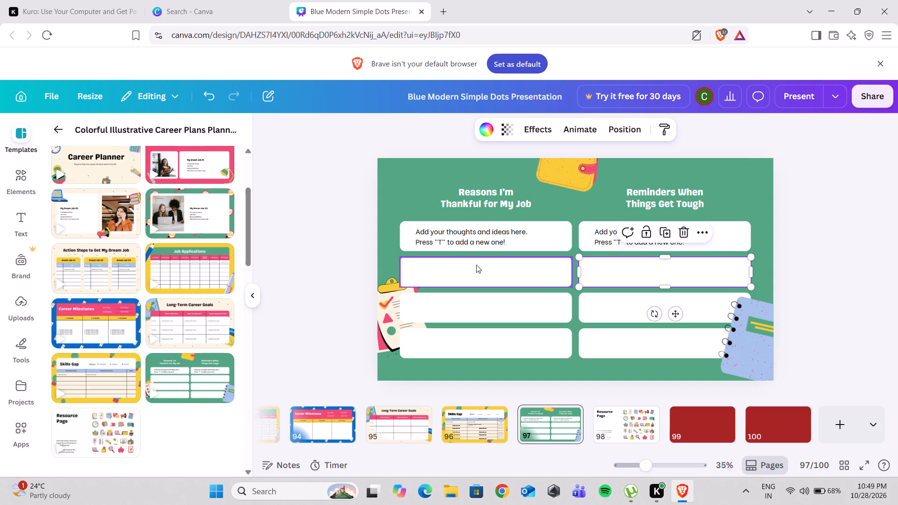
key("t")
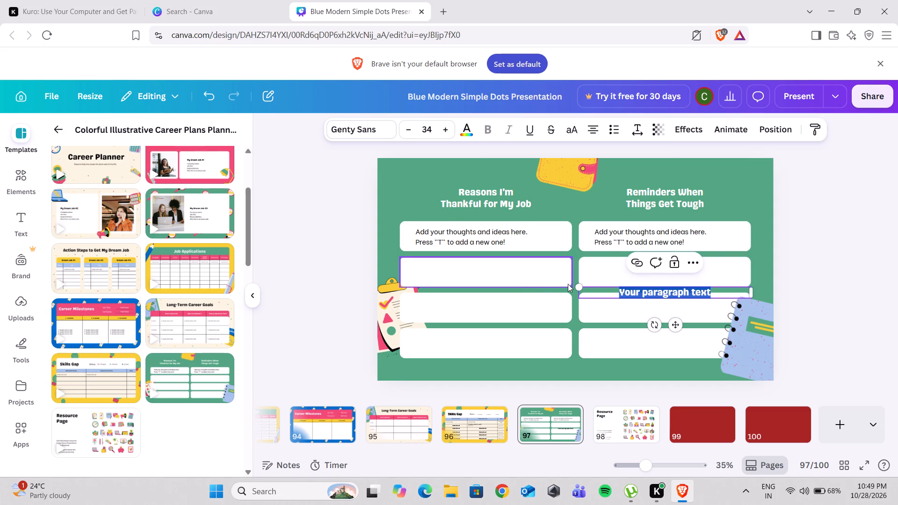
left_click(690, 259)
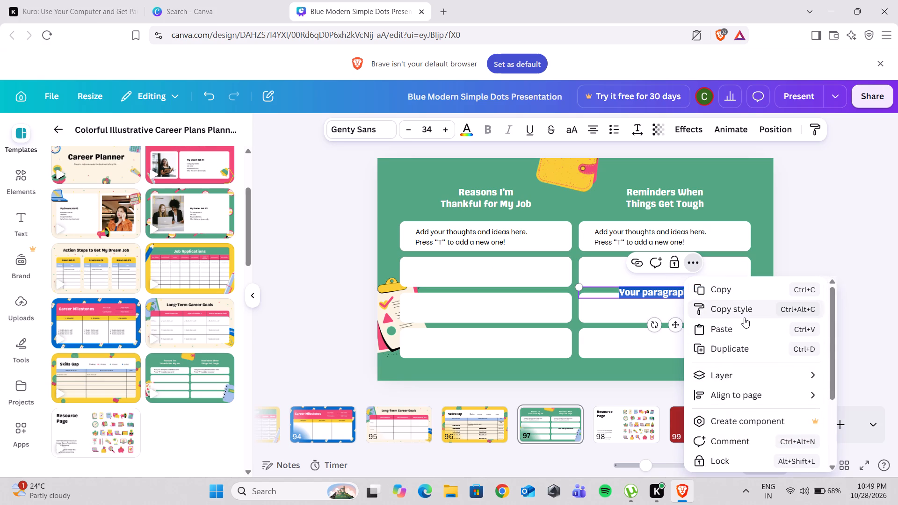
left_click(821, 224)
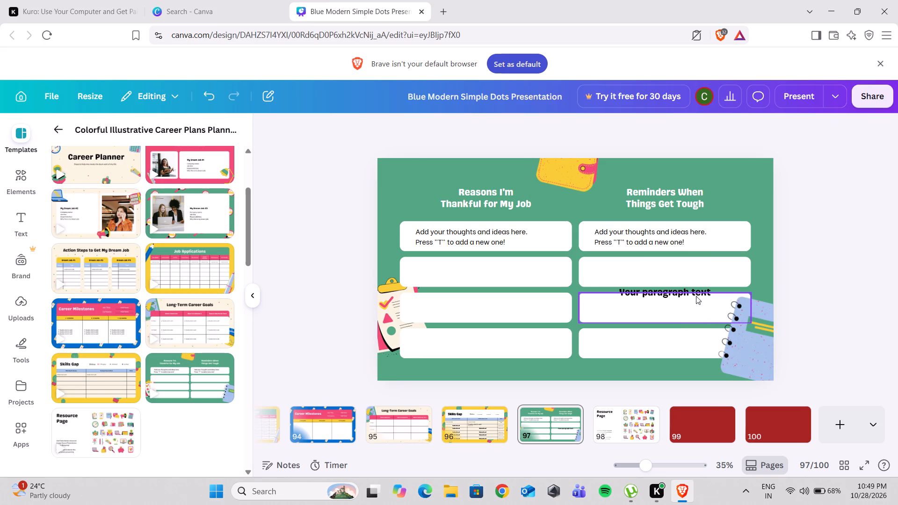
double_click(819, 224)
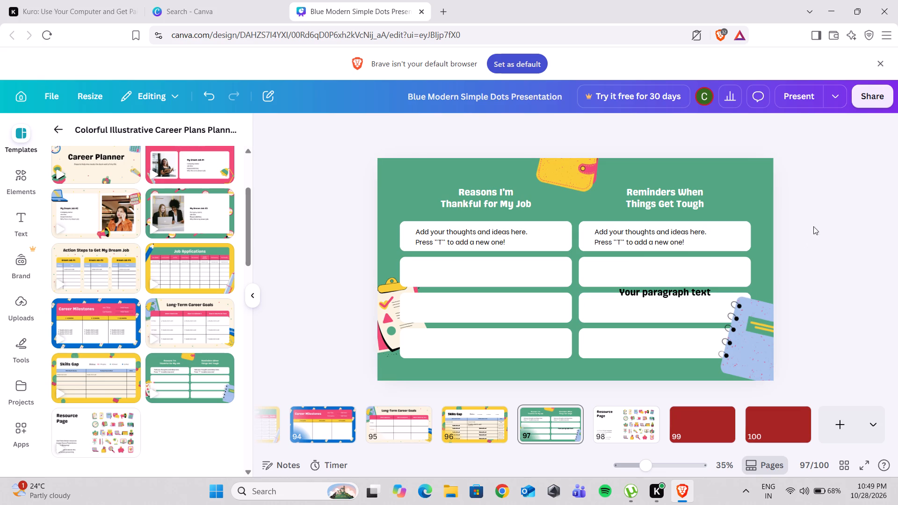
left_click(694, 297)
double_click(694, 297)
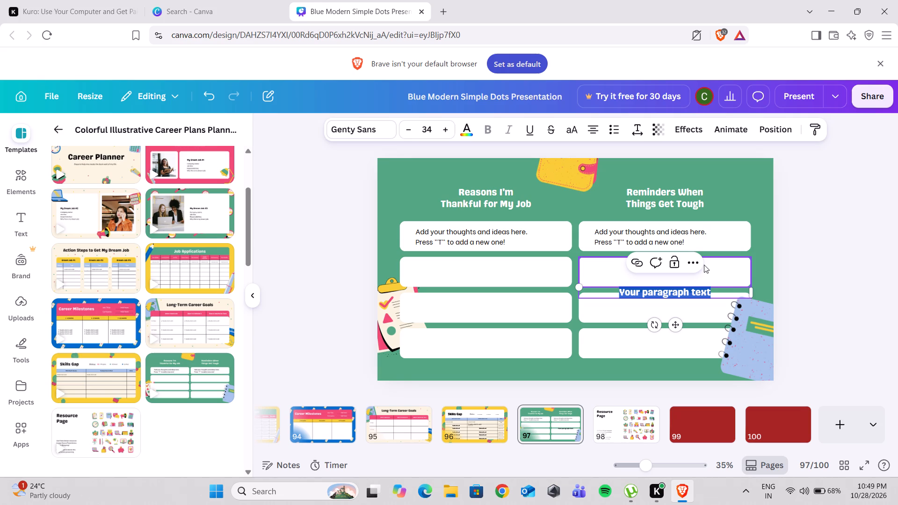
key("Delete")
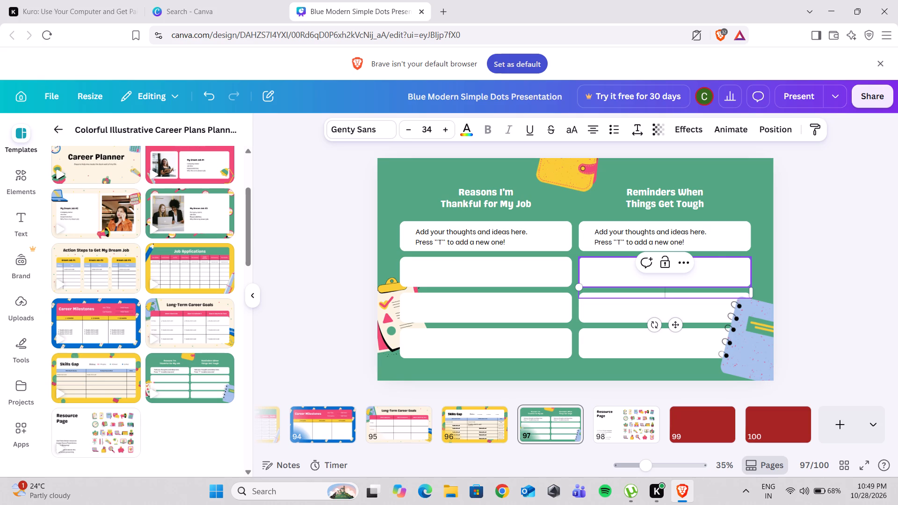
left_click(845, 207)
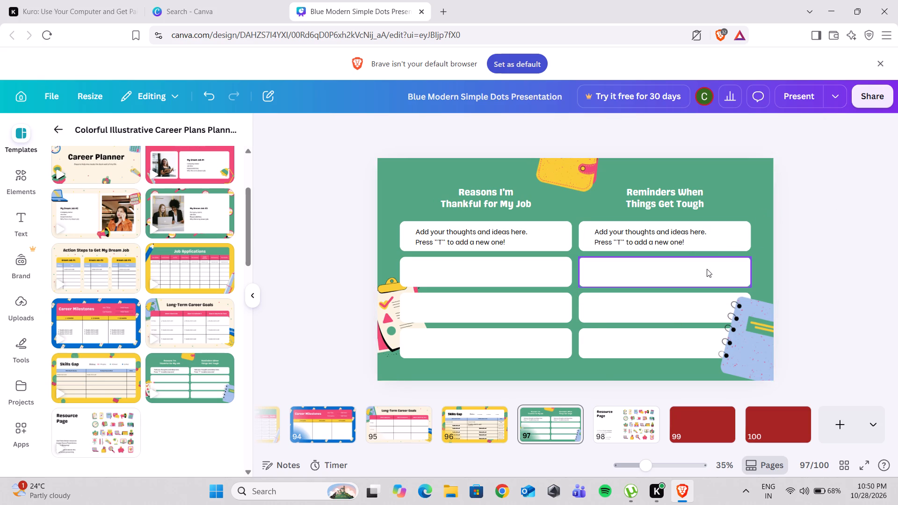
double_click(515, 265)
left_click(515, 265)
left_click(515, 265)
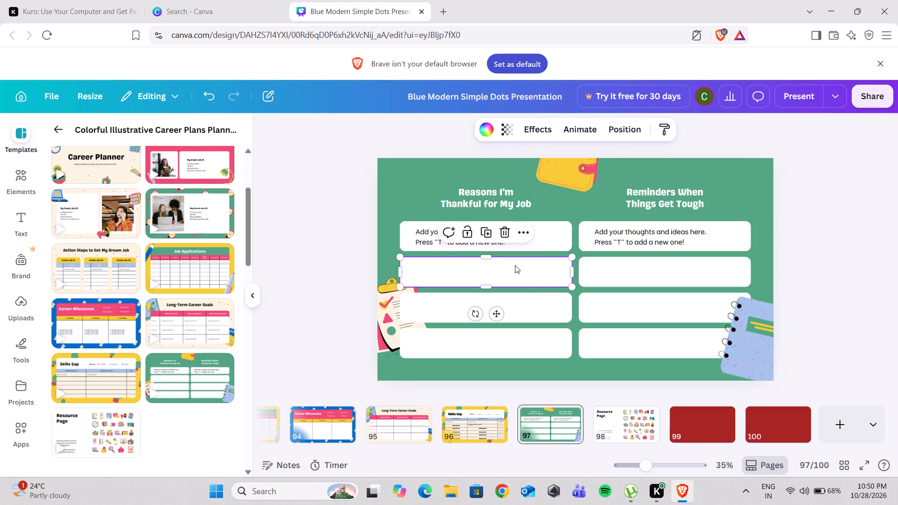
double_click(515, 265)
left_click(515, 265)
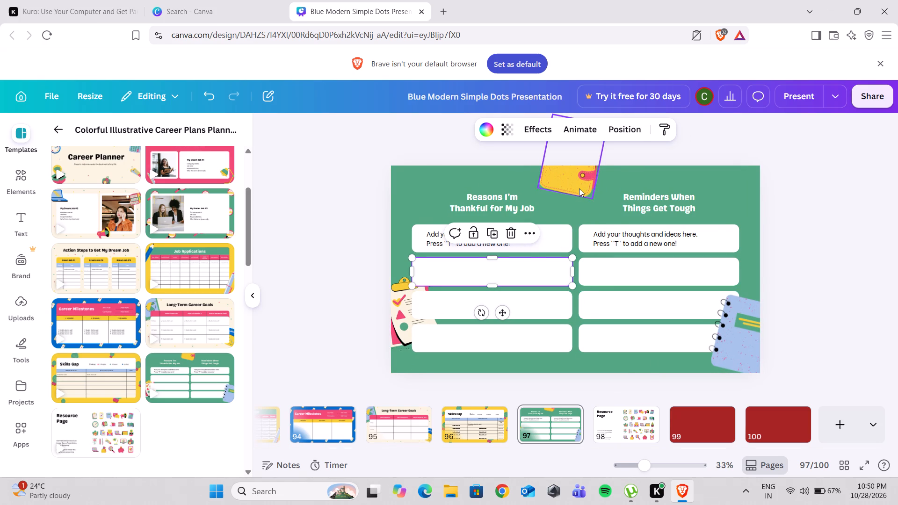
Move the yellow wallet illustration to slide 97's upper-left corner and the blue notebook to its upper-right corner.
left_click_drag(579, 188, 381, 282)
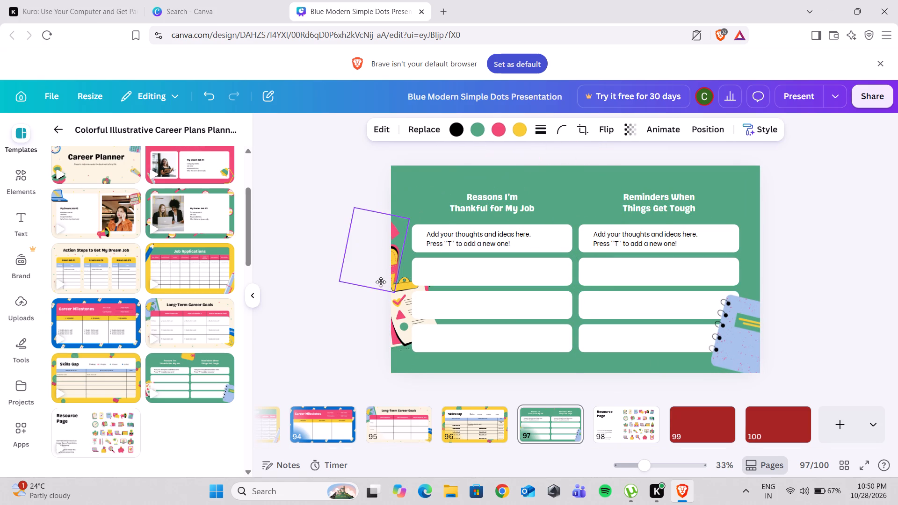
left_click_drag(381, 282, 425, 185)
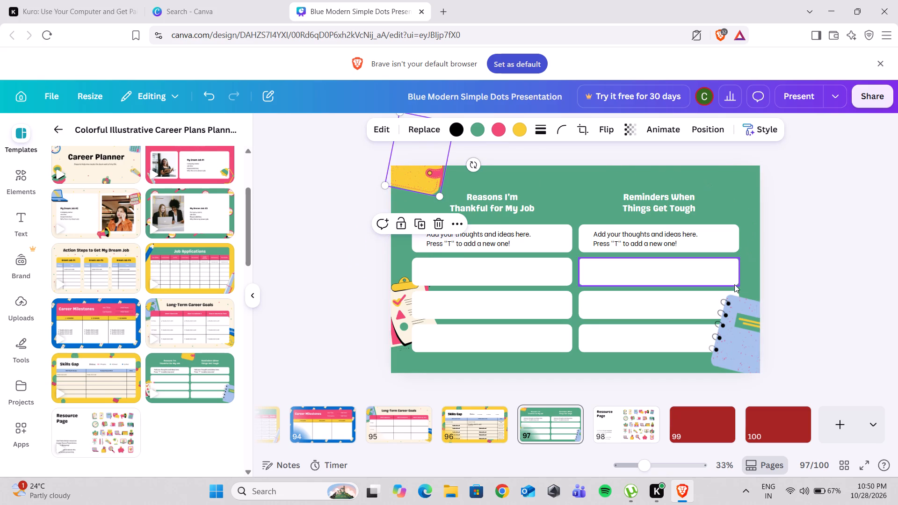
left_click_drag(738, 317, 756, 187)
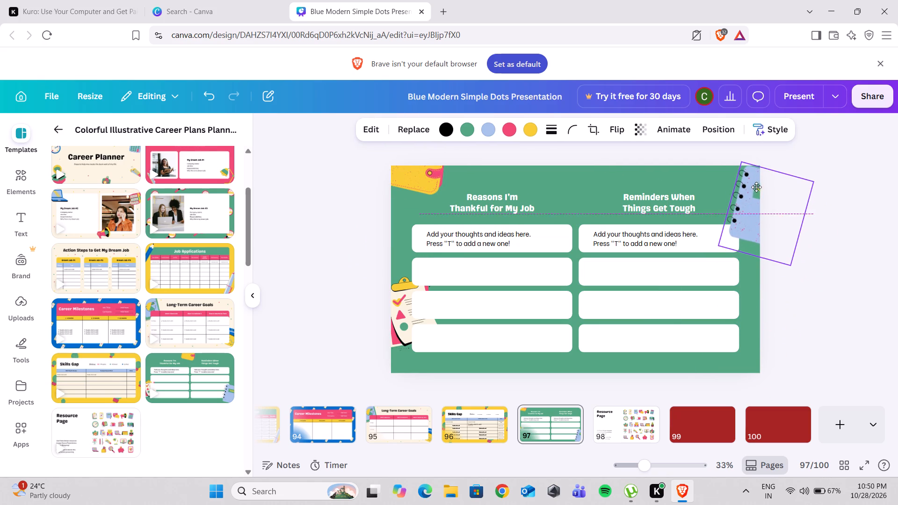
left_click_drag(756, 187, 755, 182)
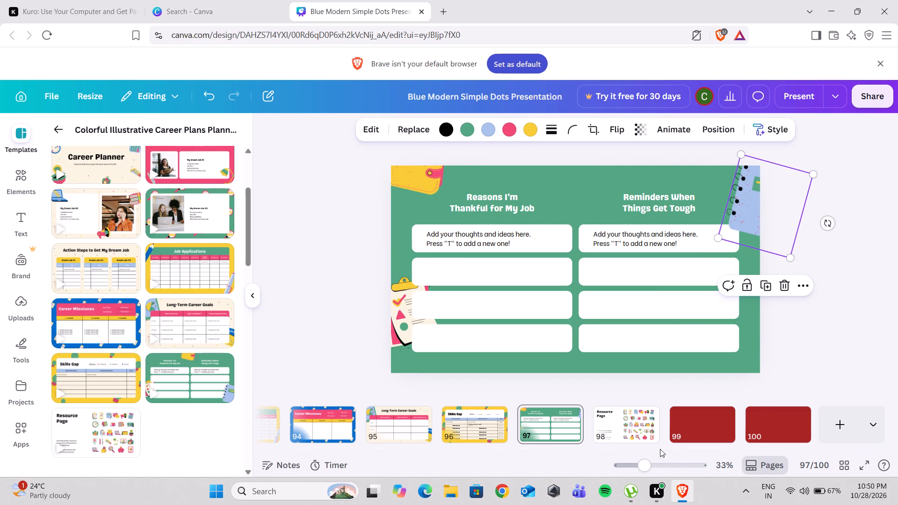
On page 98, the Resource Page, swap the clock with the pink-and-green book icon beside it in the second row.
left_click(626, 423)
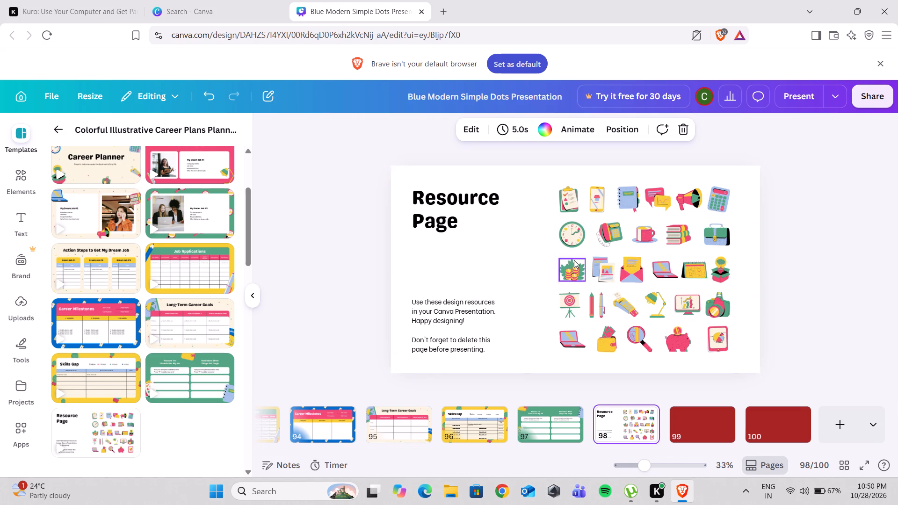
left_click_drag(575, 235, 534, 214)
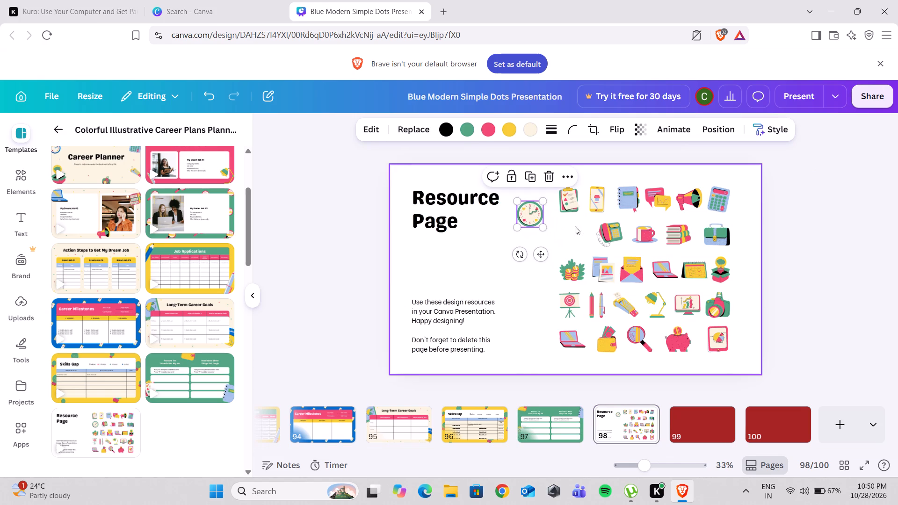
left_click_drag(611, 240, 577, 242)
left_click_drag(524, 208, 588, 214)
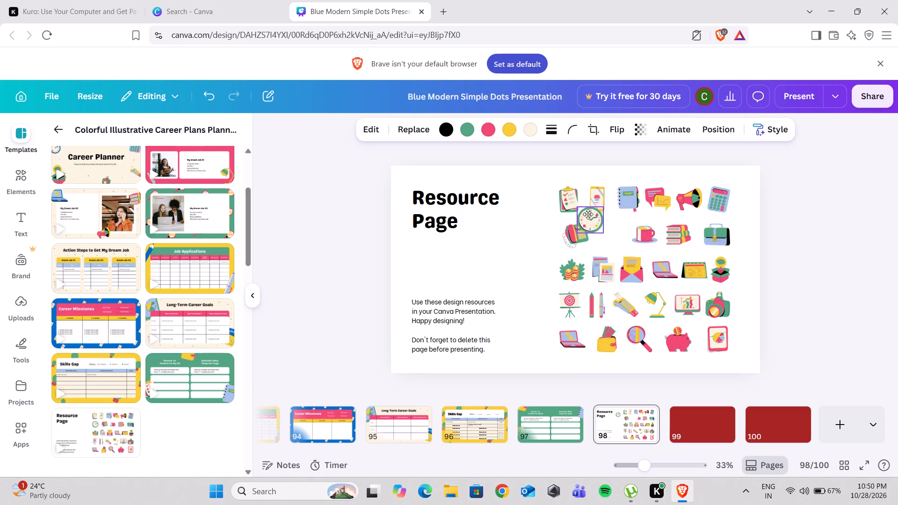
left_click_drag(588, 214, 602, 228)
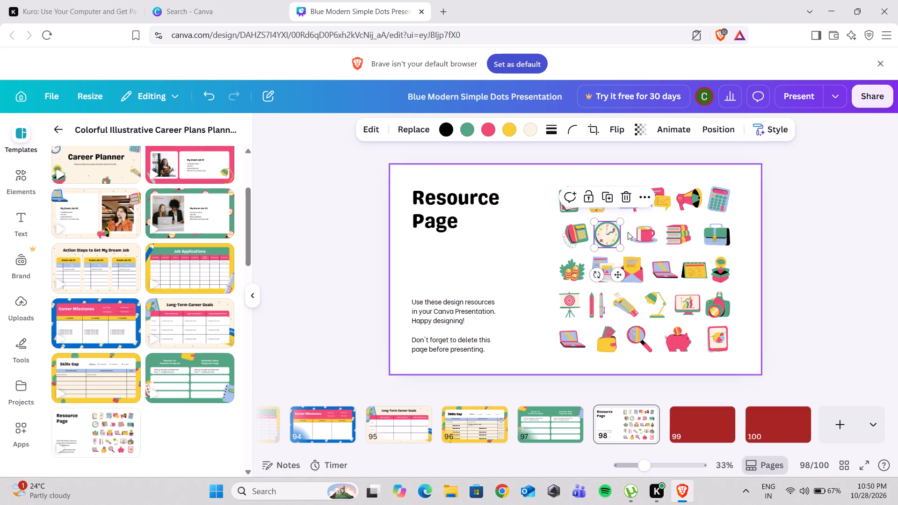
Swap the coffee mug in the second icon row with the desk lamp in the fourth row.
left_click_drag(643, 241, 538, 297)
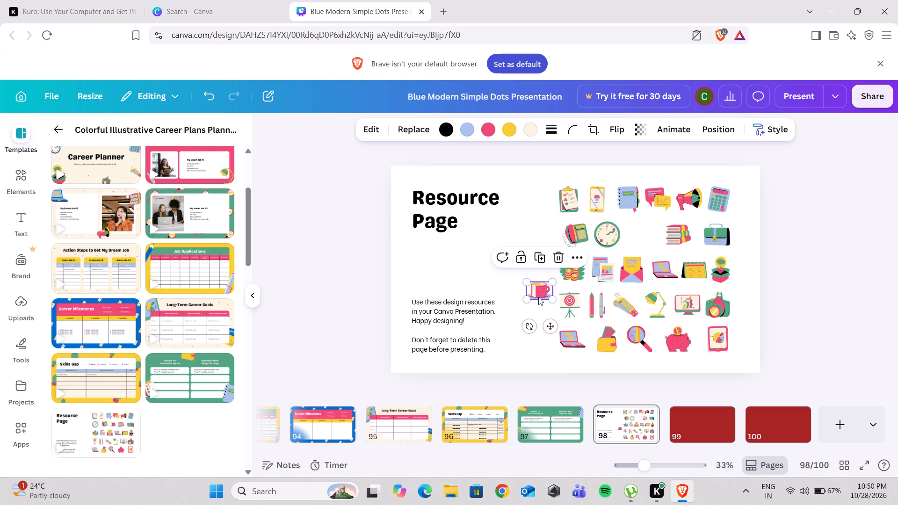
left_click_drag(648, 302, 634, 228)
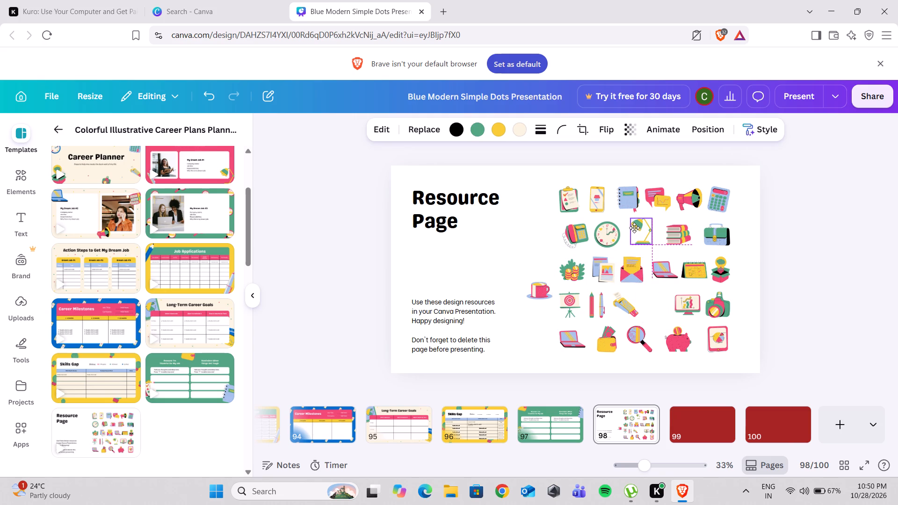
left_click_drag(634, 228, 634, 229)
left_click_drag(544, 290, 661, 304)
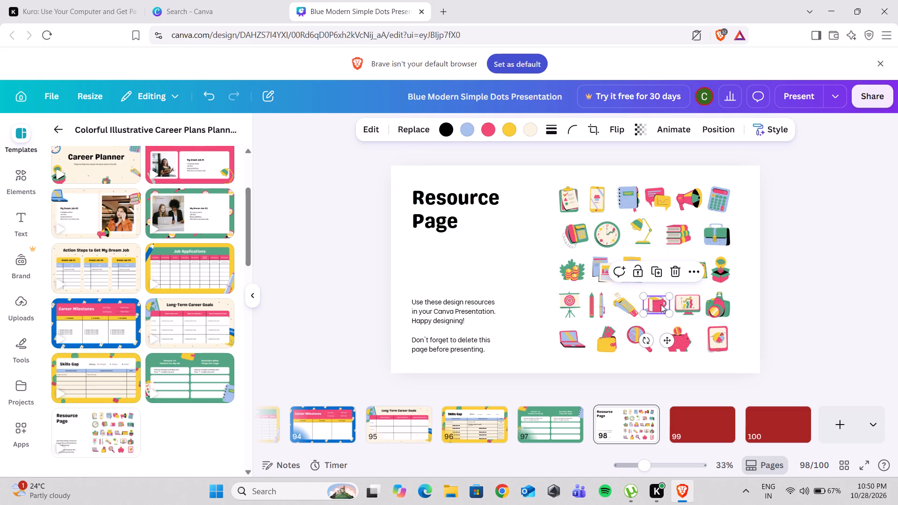
Swap the tilted yellow-and-blue icon in the fourth row with the adjacent pen and pencil.
left_click_drag(628, 303, 526, 269)
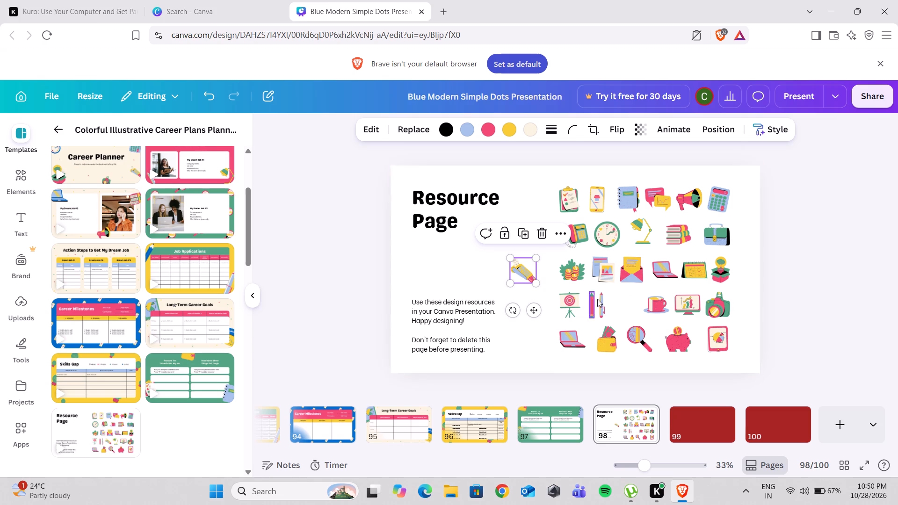
left_click_drag(601, 300, 626, 301)
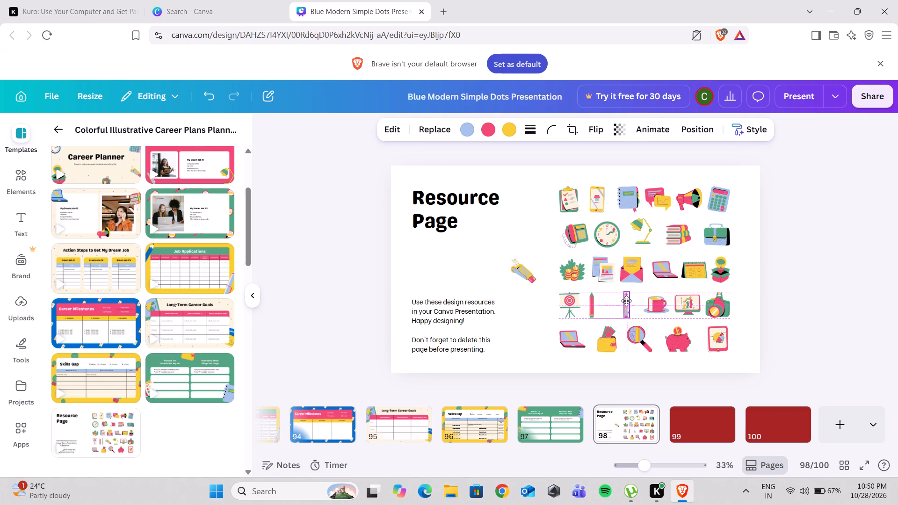
left_click_drag(626, 301, 631, 301)
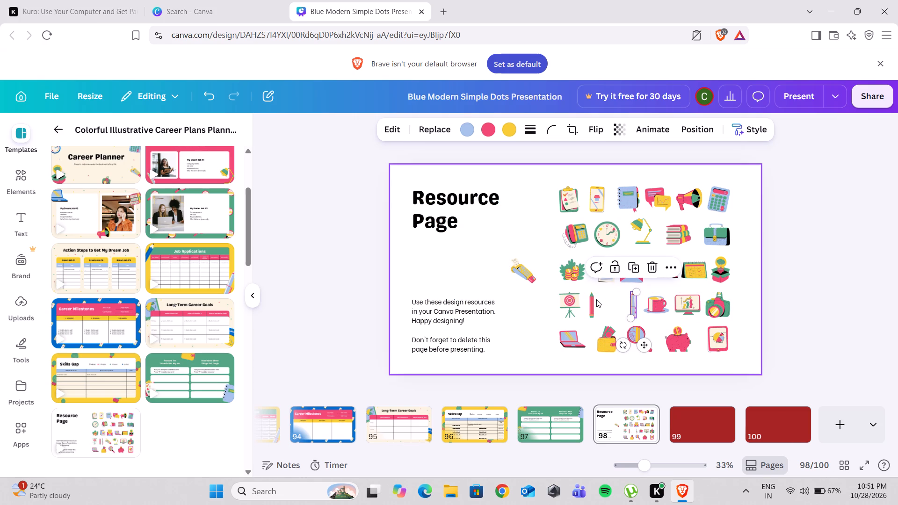
left_click_drag(592, 300, 623, 297)
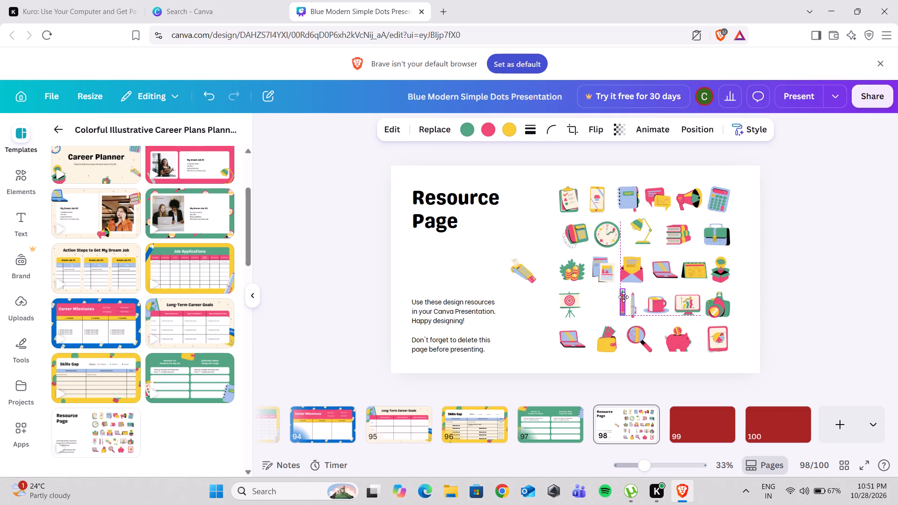
left_click_drag(623, 297, 624, 300)
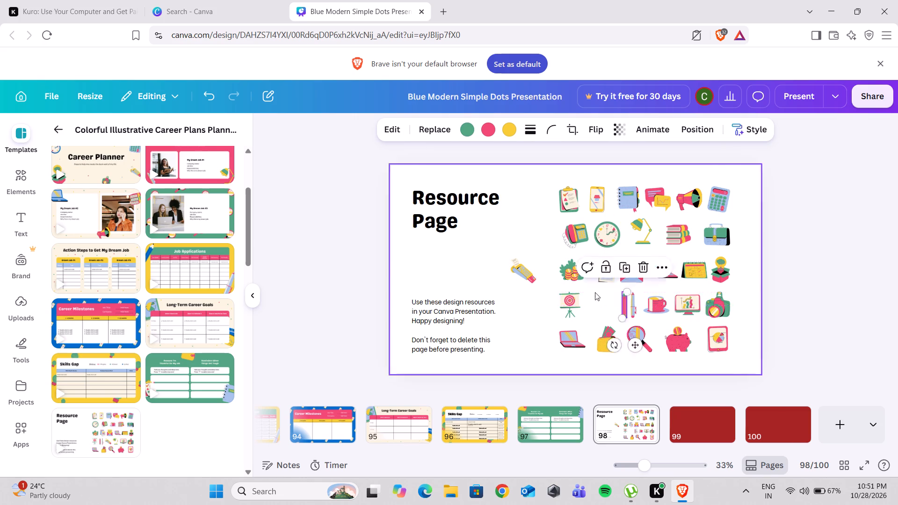
left_click_drag(532, 264, 607, 292)
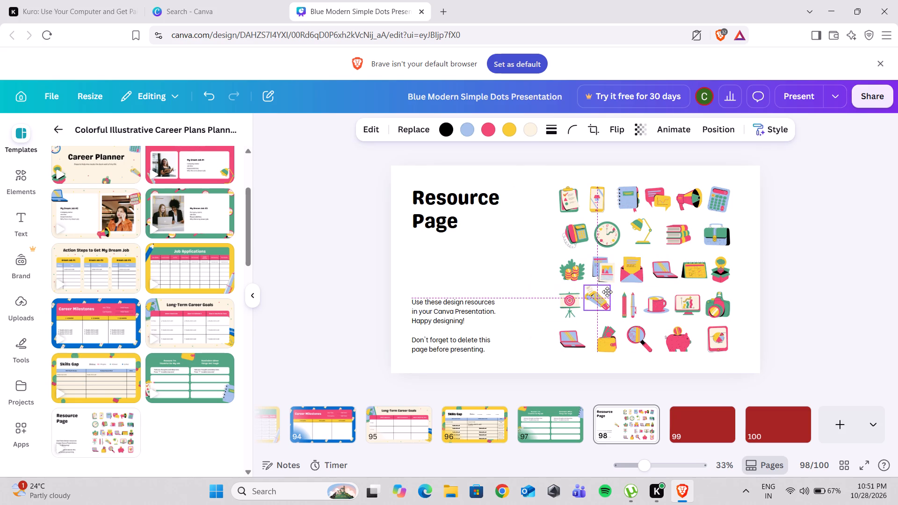
left_click_drag(607, 292, 609, 296)
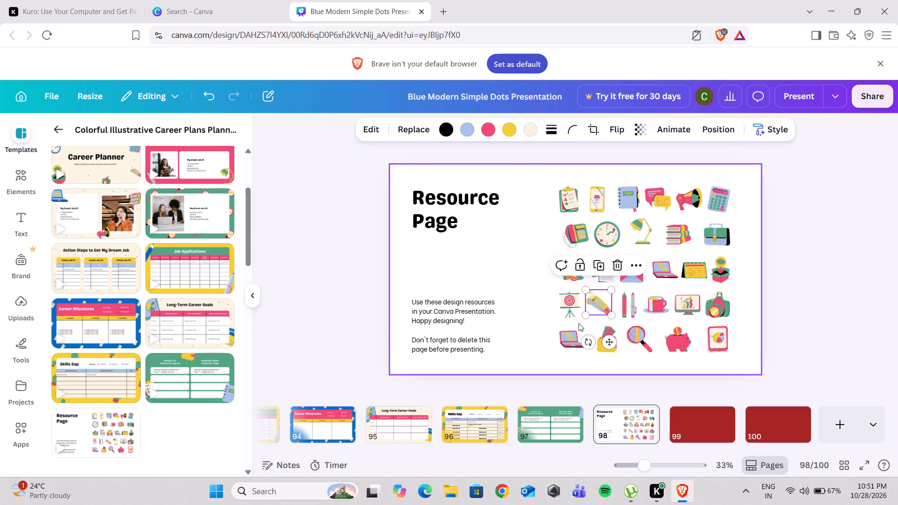
Reorder the bottom icon row to wallet, magnifying glass, piggy bank, laptop, keeping the pink tablet icon last.
left_click_drag(569, 343, 705, 330)
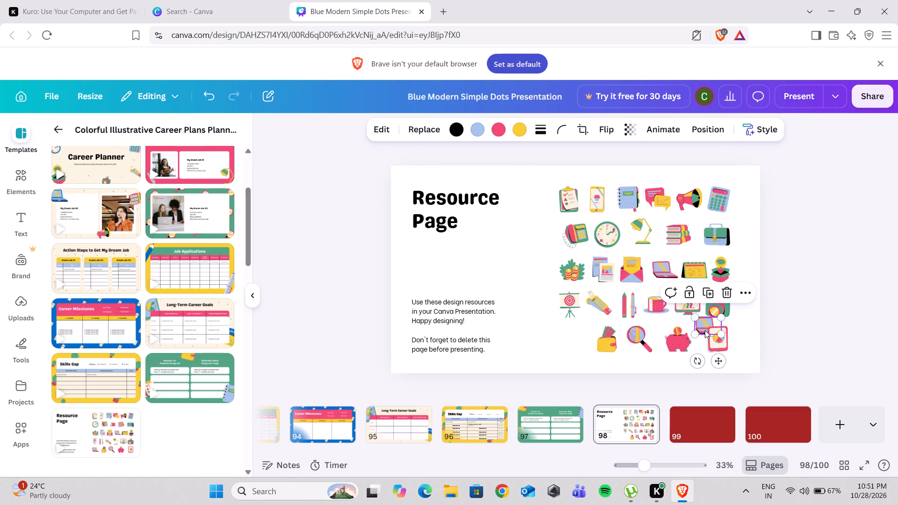
left_click_drag(615, 345, 595, 346)
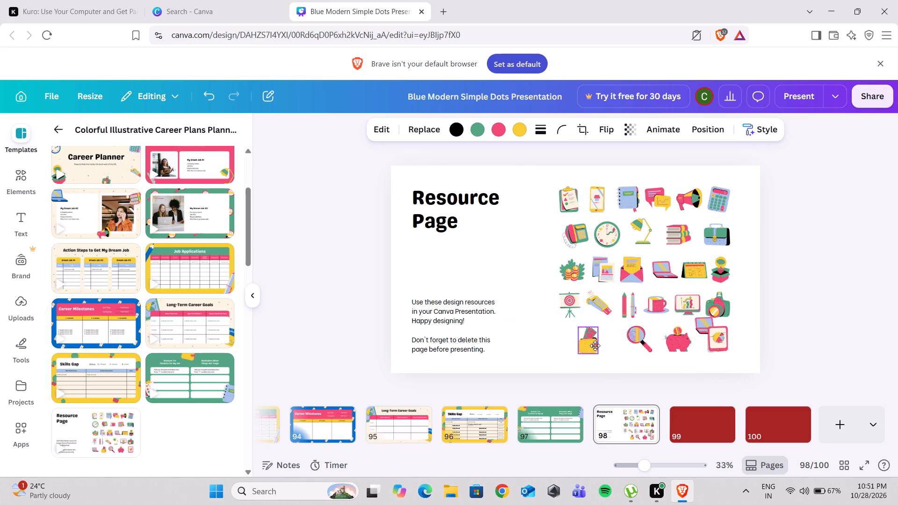
left_click_drag(595, 346, 587, 343)
left_click_drag(632, 339, 607, 336)
left_click_drag(673, 331, 645, 334)
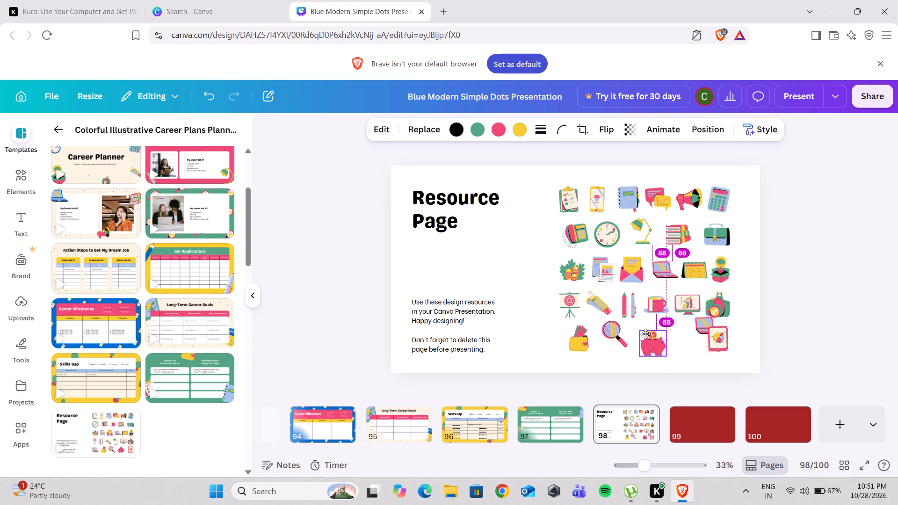
left_click_drag(645, 334, 644, 332)
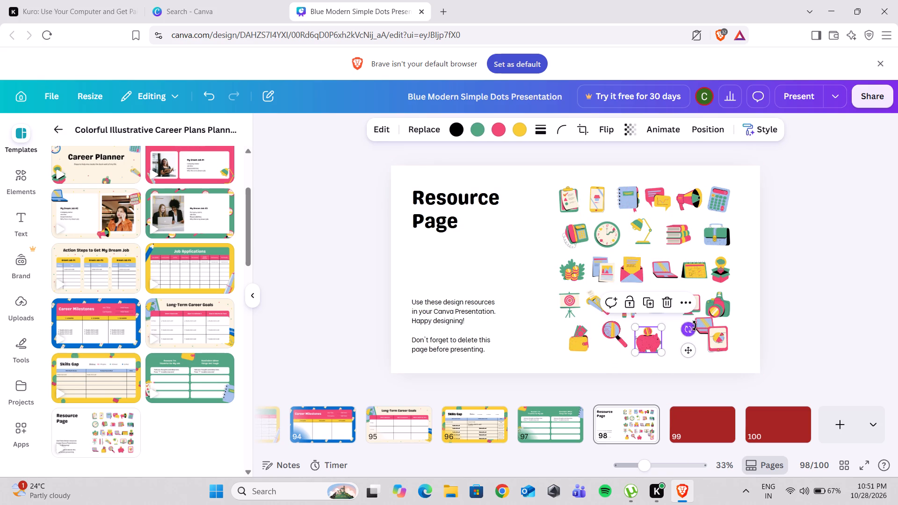
left_click_drag(699, 325, 677, 339)
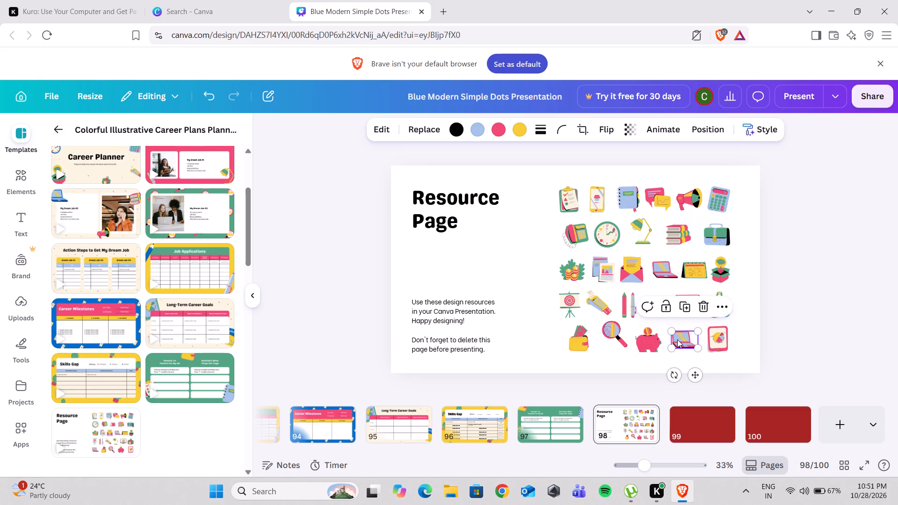
left_click(787, 279)
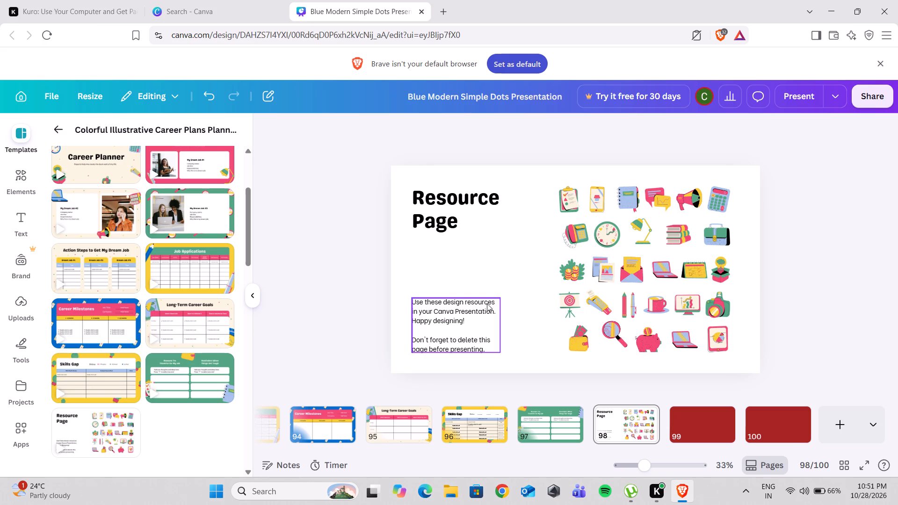
Move the "Use these design resources" paragraph up to just beneath the Resource Page title.
left_click_drag(485, 301, 478, 245)
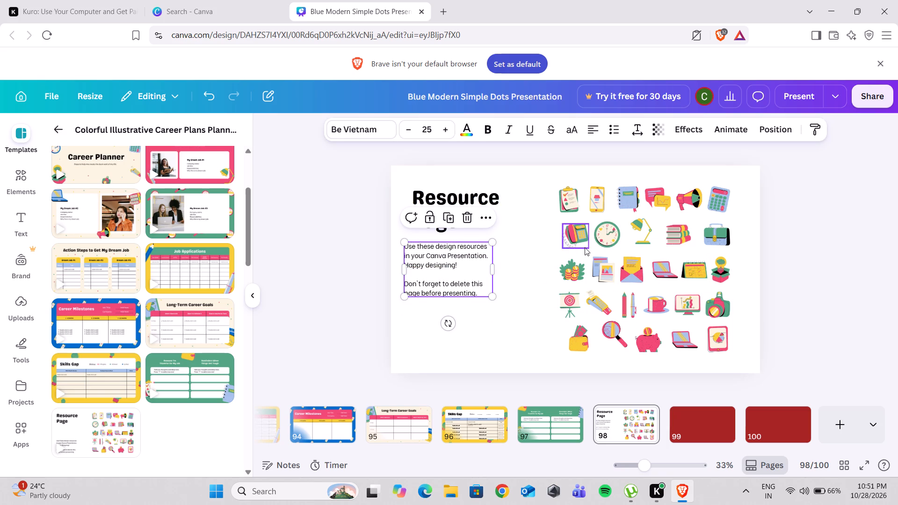
Move the clock out of the second icon row into the slide's top-left corner, slightly cut off by the slide edges.
left_click_drag(609, 229, 420, 186)
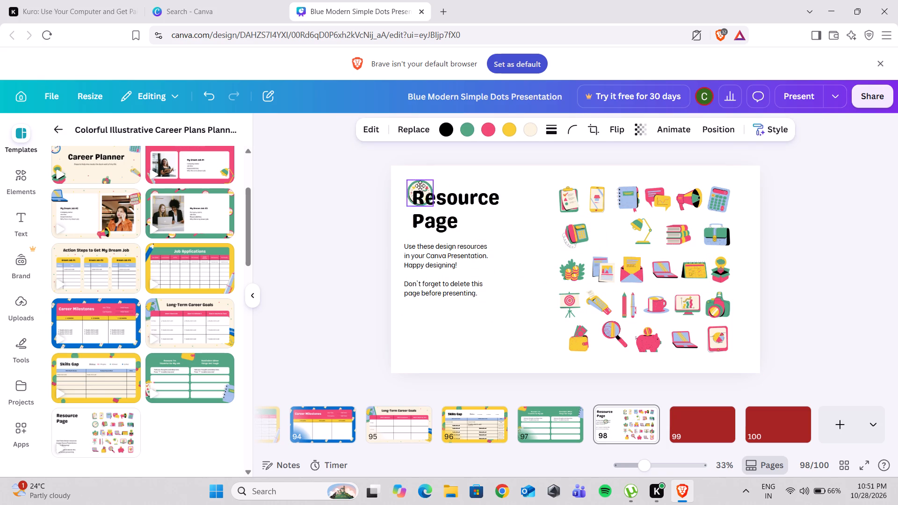
left_click_drag(420, 186, 398, 163)
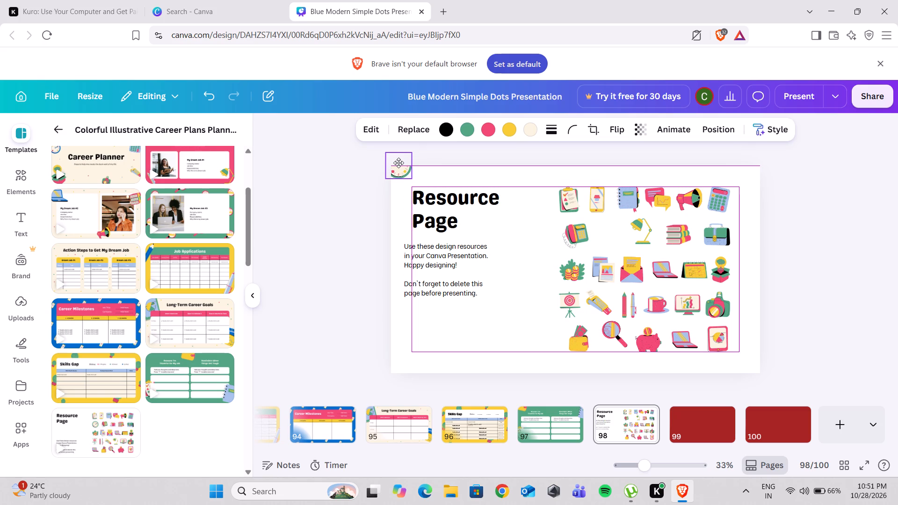
left_click_drag(398, 163, 398, 167)
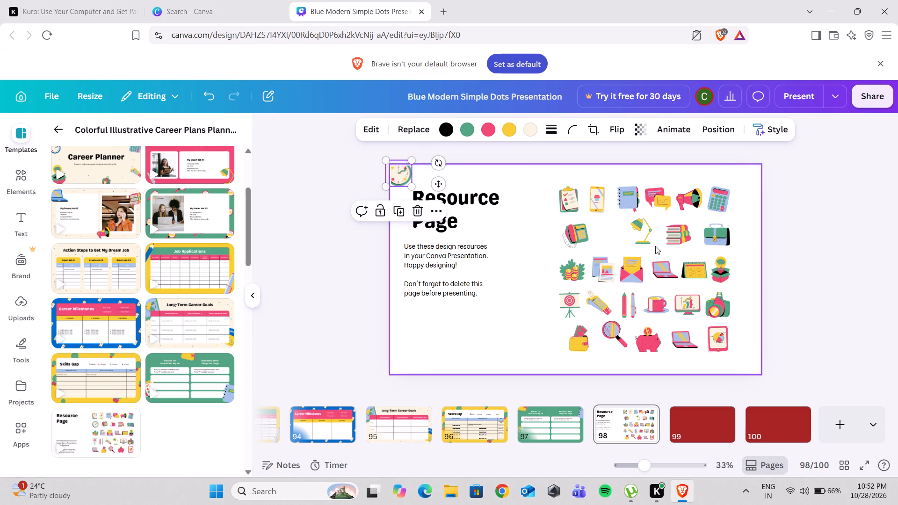
Move the desk lamp from the second icon row to the slide's top edge, just above the end of the word "Resource".
left_click_drag(646, 227, 530, 332)
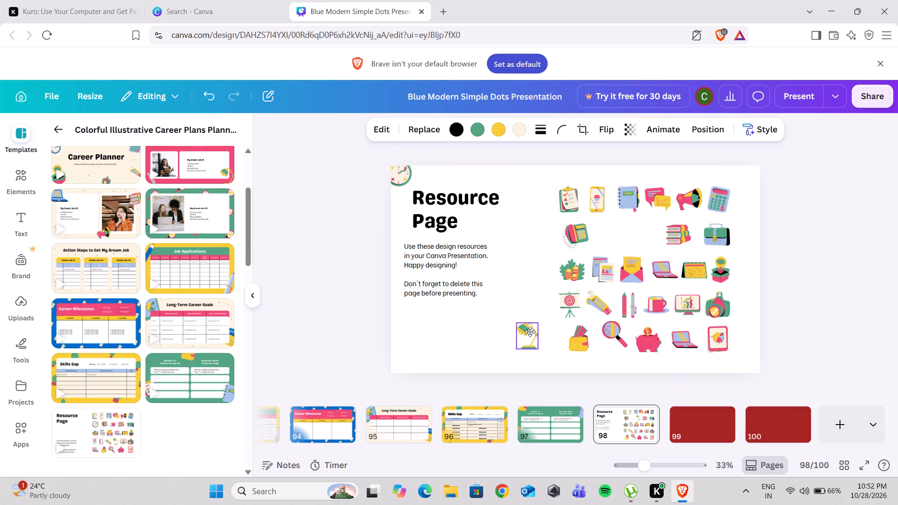
left_click_drag(530, 332, 514, 177)
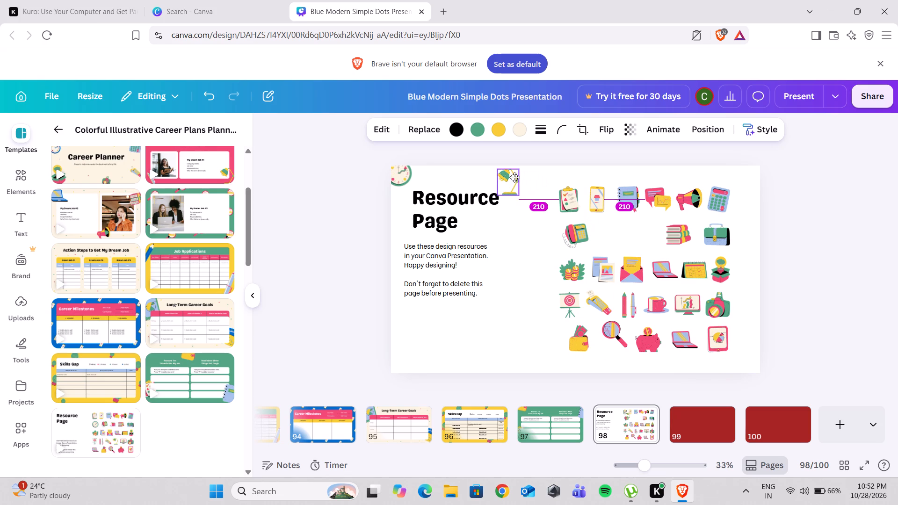
left_click_drag(514, 177, 514, 176)
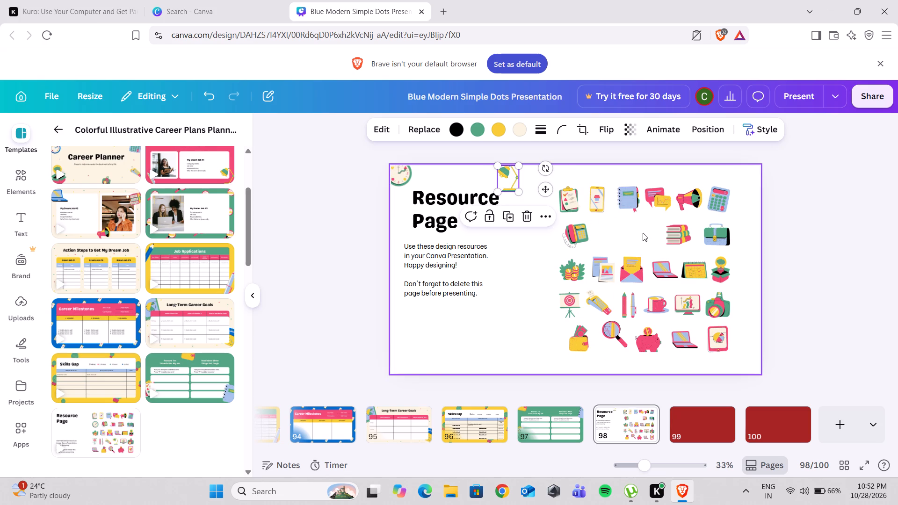
Place the blue notebook from the first icon row right after the word "Page" and shrink it to about 84 by 97.
left_click_drag(622, 191, 517, 218)
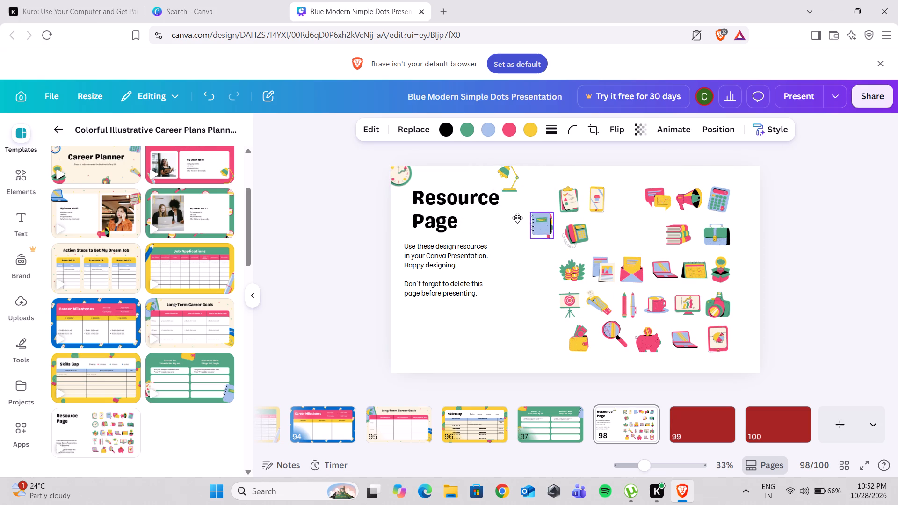
left_click_drag(517, 218, 471, 215)
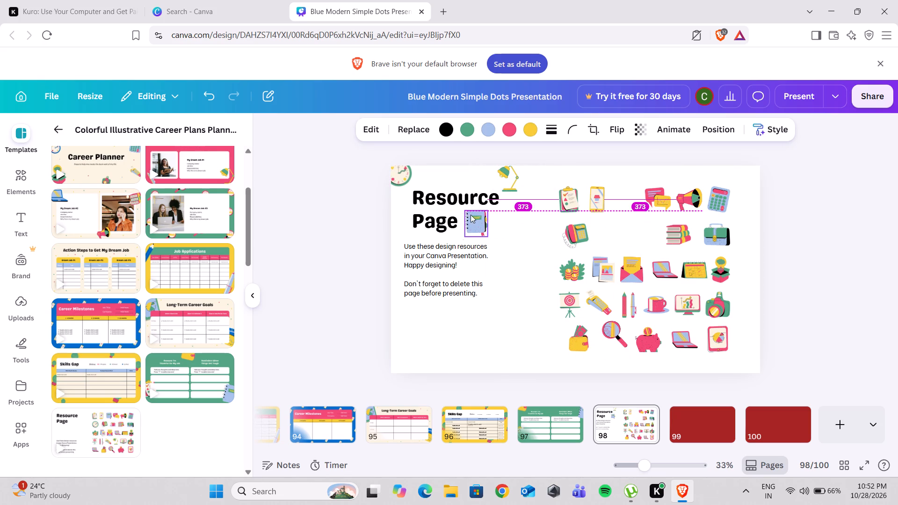
left_click_drag(487, 207, 479, 215)
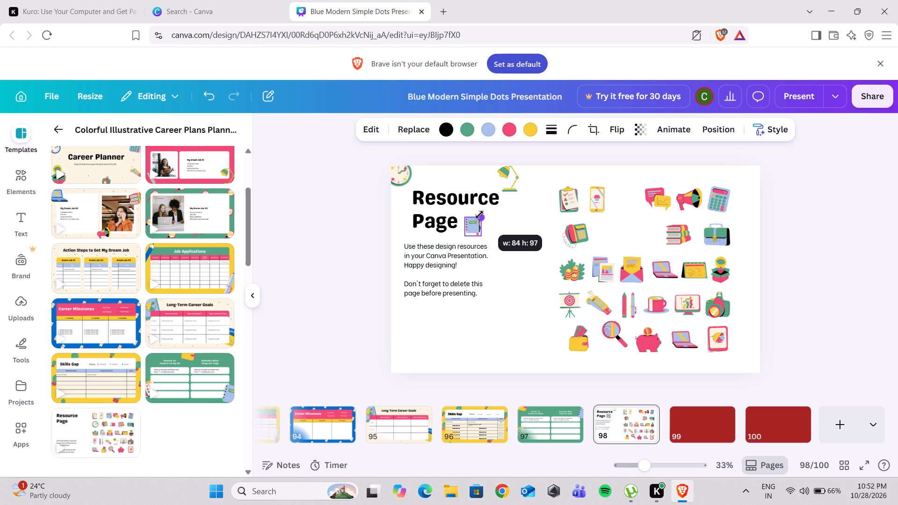
left_click_drag(479, 215, 481, 213)
left_click(476, 222)
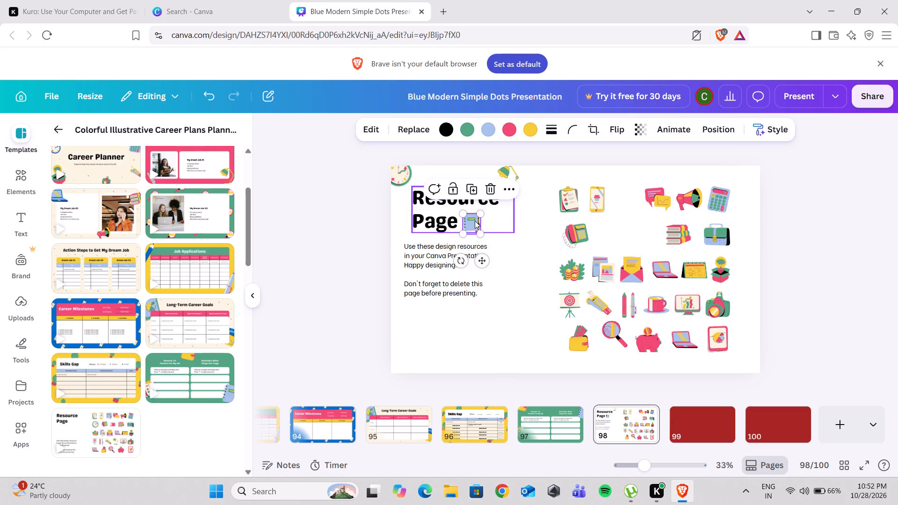
Move the calculator from the first icon row to just below the start of the design resources paragraph.
left_click_drag(728, 204, 717, 226)
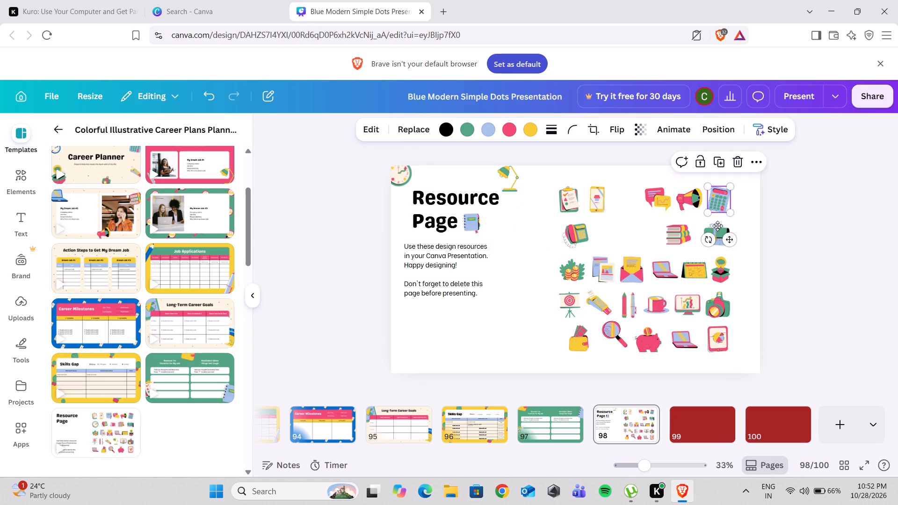
left_click_drag(717, 226, 423, 334)
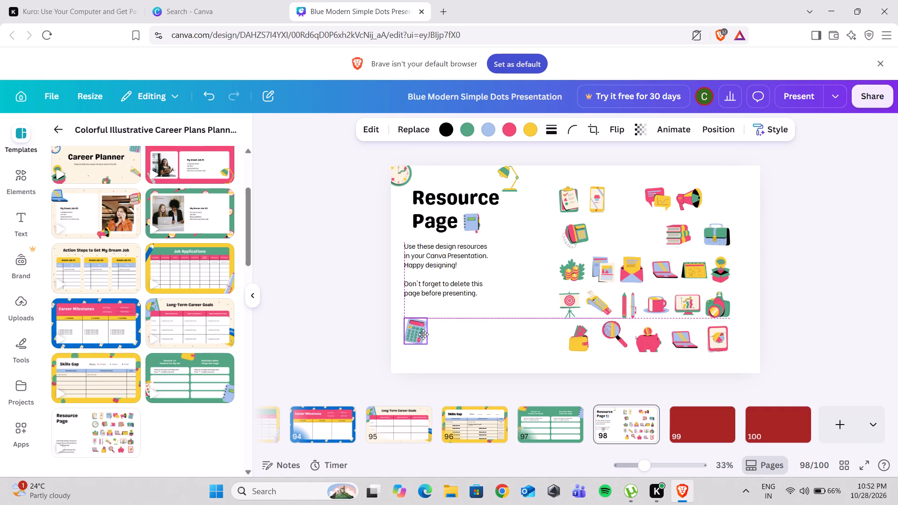
left_click_drag(423, 334, 421, 326)
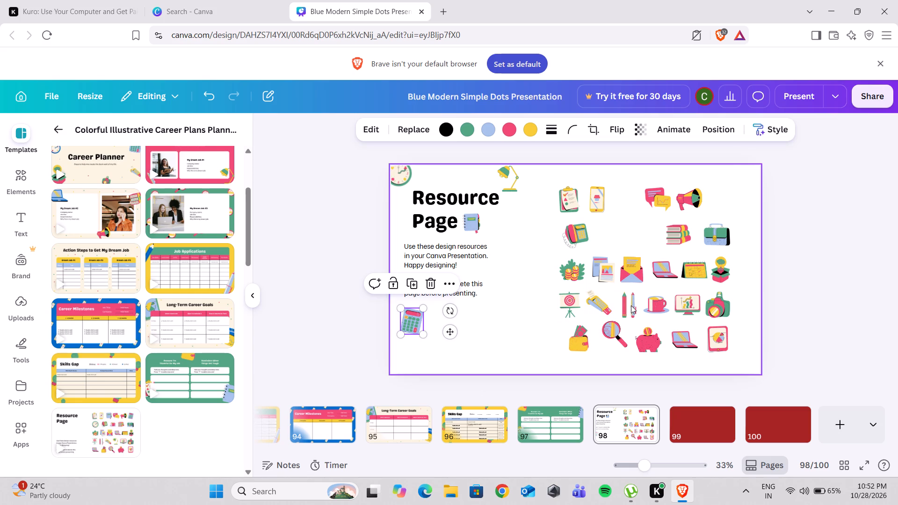
Pull the pen out of the fourth icon row, tilt it about 32° and enlarge it to about 49 by 225.
left_click_drag(630, 305, 497, 290)
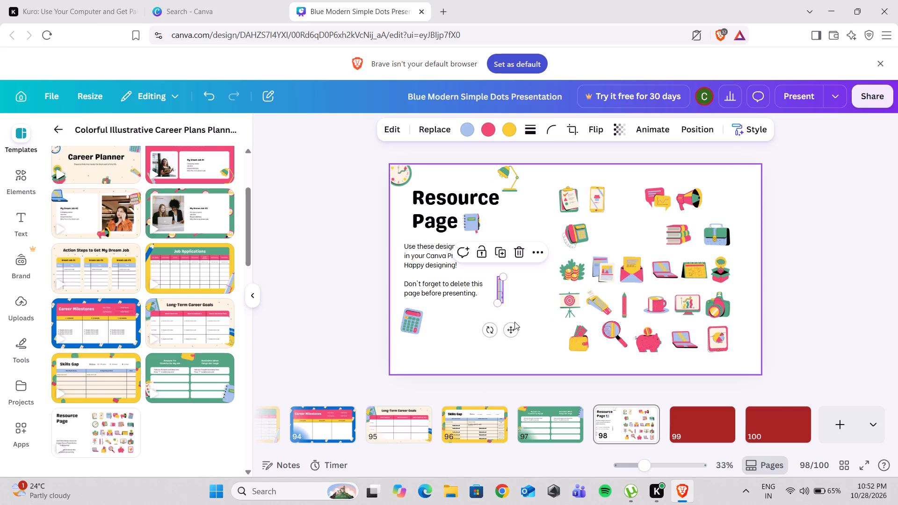
left_click_drag(490, 331, 462, 329)
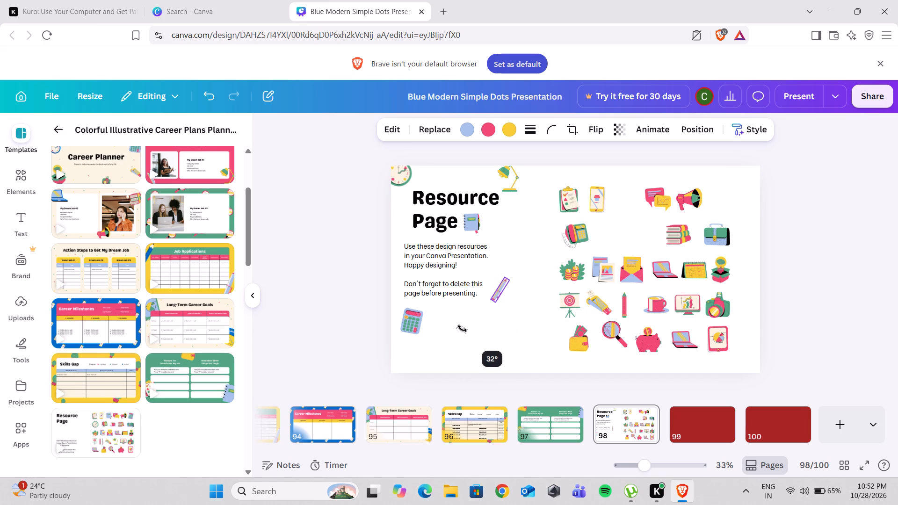
left_click_drag(462, 329, 462, 328)
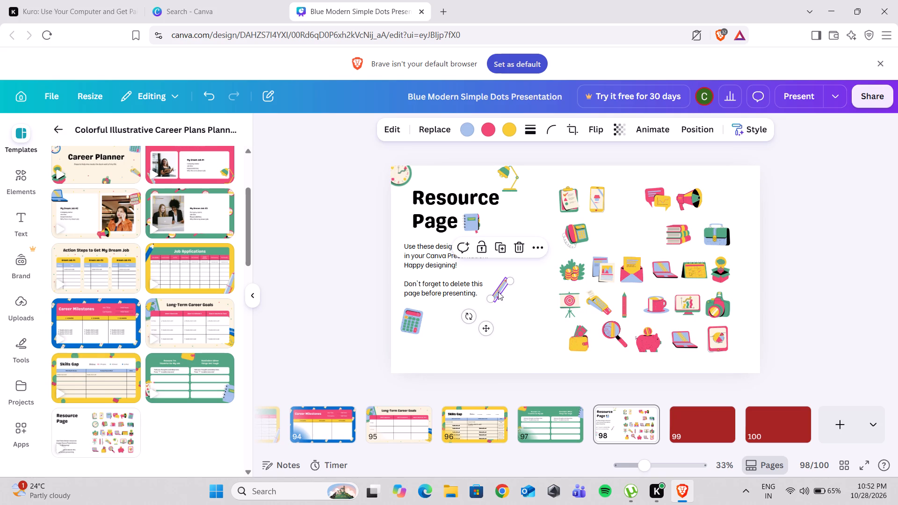
left_click_drag(514, 278, 530, 268)
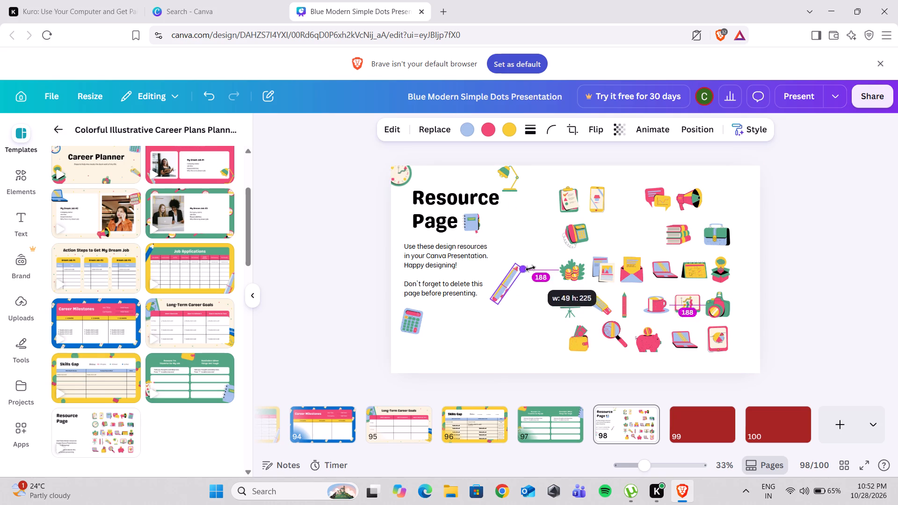
left_click_drag(530, 268, 531, 268)
Place the tilted pen on the slide's left edge, beside the word "Page" in the title.
left_click_drag(508, 279, 429, 278)
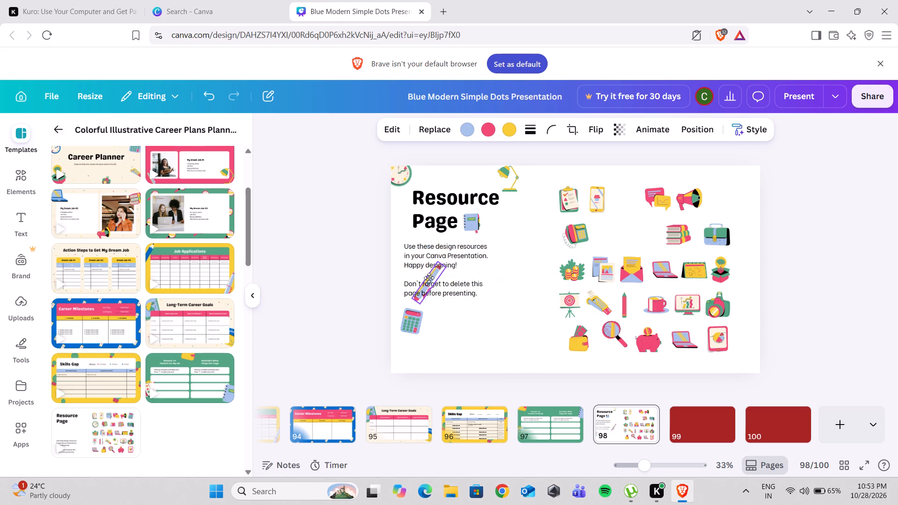
left_click_drag(429, 278, 396, 249)
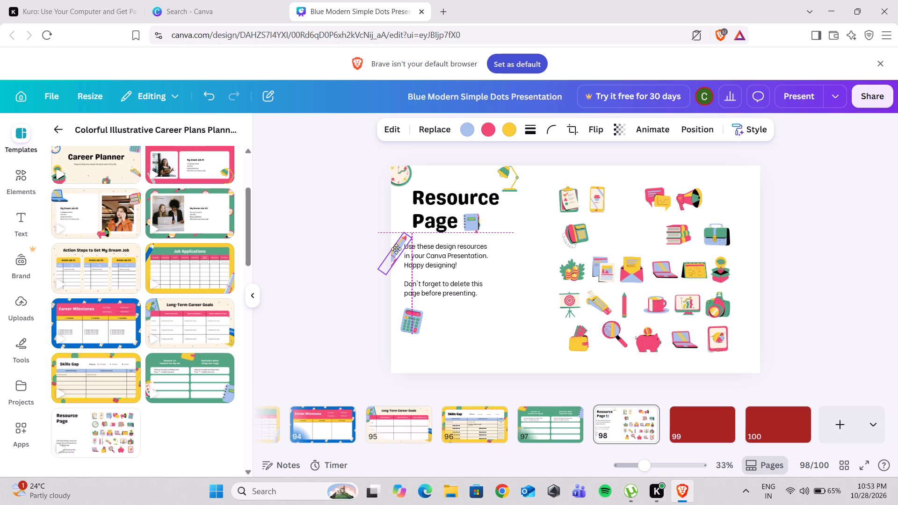
left_click_drag(396, 249, 398, 221)
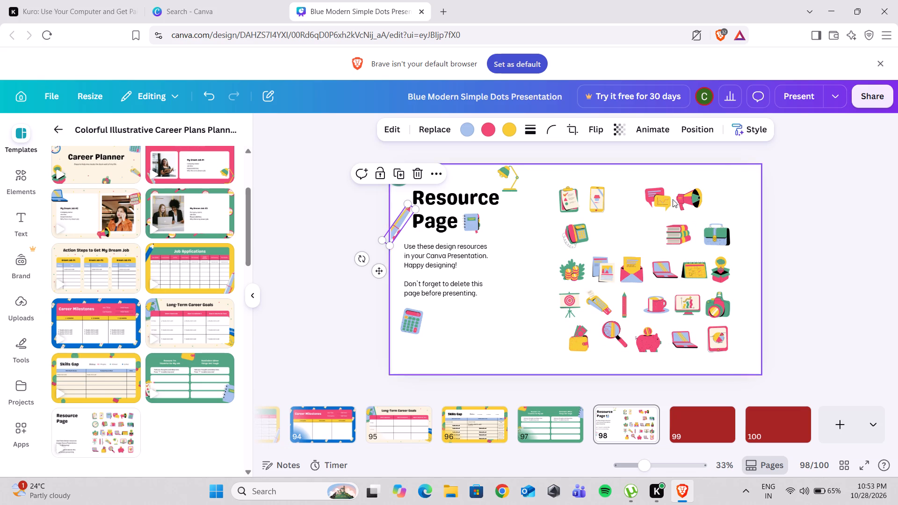
Position the megaphone from the first icon row on the slide's left edge beside the paragraph, shifting the paragraph slightly right for room.
left_click_drag(699, 193, 497, 240)
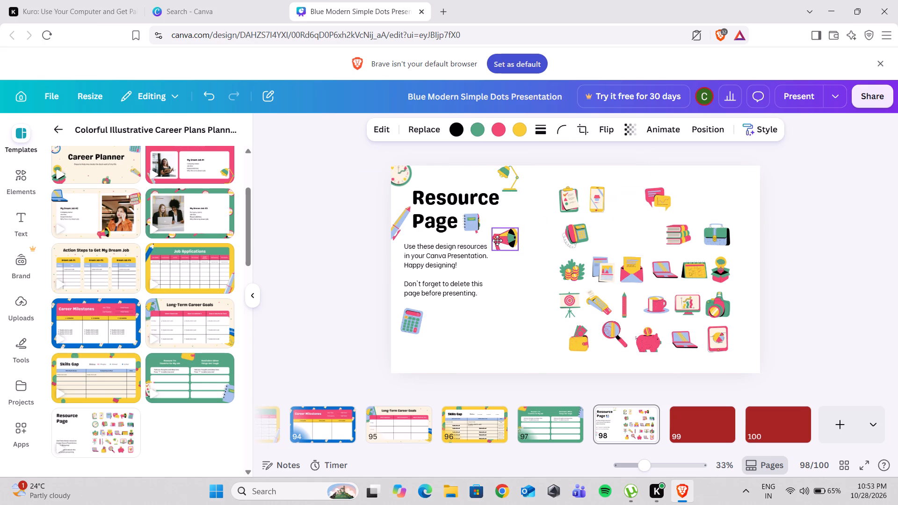
left_click_drag(497, 240, 394, 296)
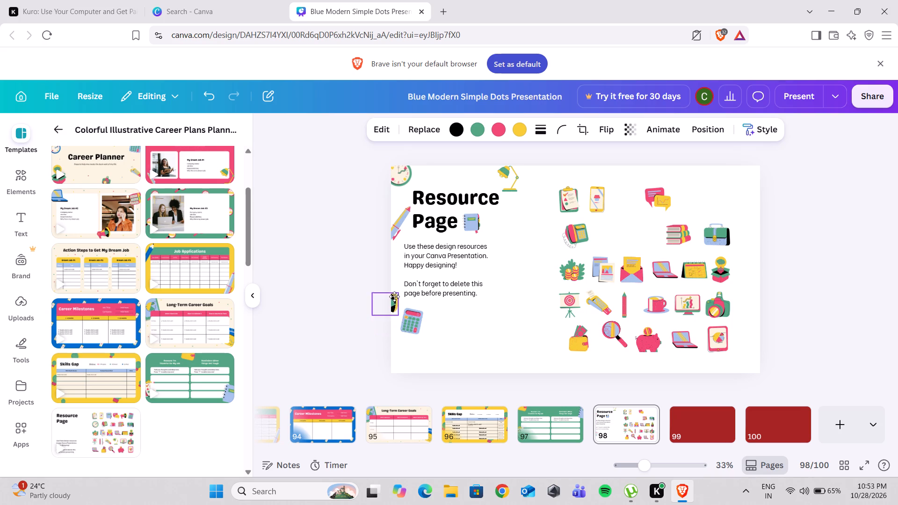
left_click_drag(394, 296, 403, 266)
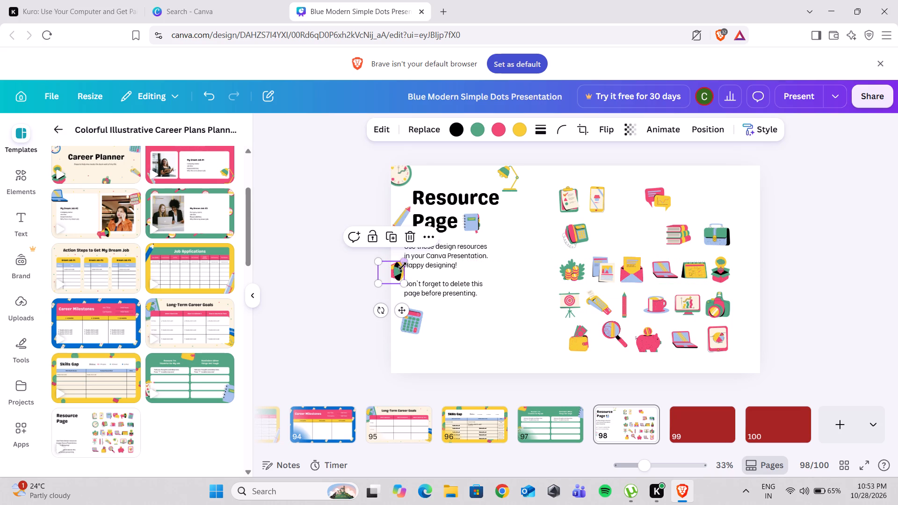
left_click_drag(446, 260, 456, 258)
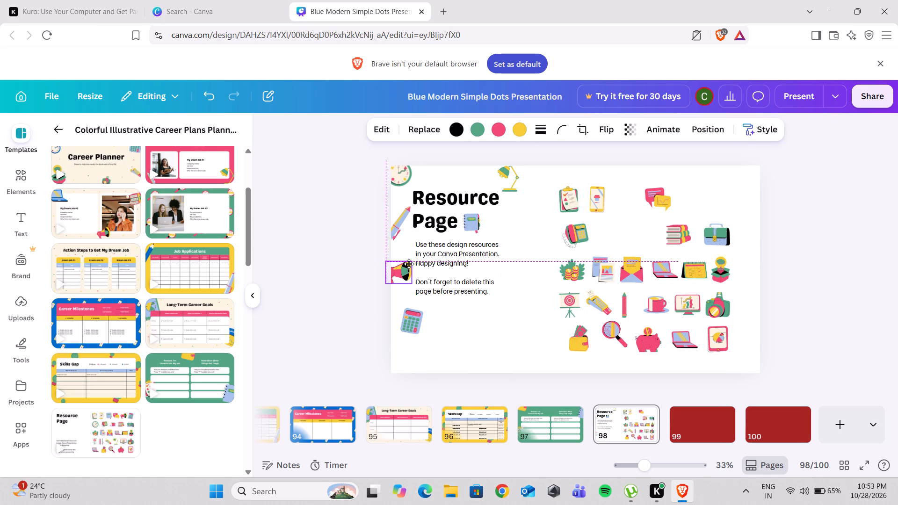
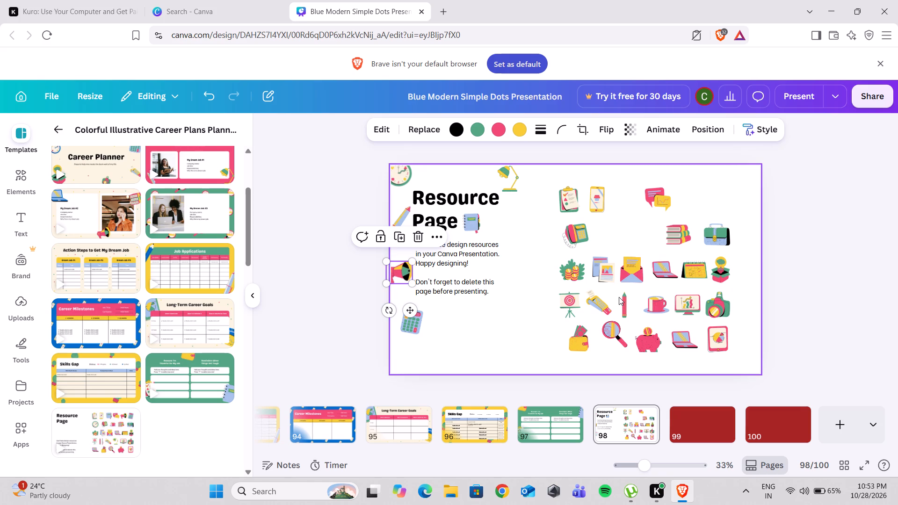
Move the pink pencil from the fourth icon row to beside the design resources paragraph and tilt it slightly.
left_click_drag(625, 302, 548, 278)
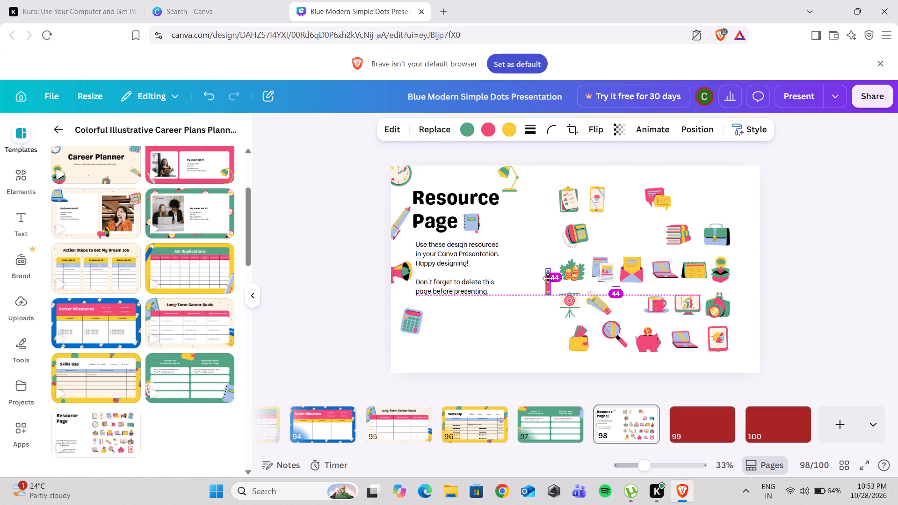
left_click_drag(548, 278, 516, 246)
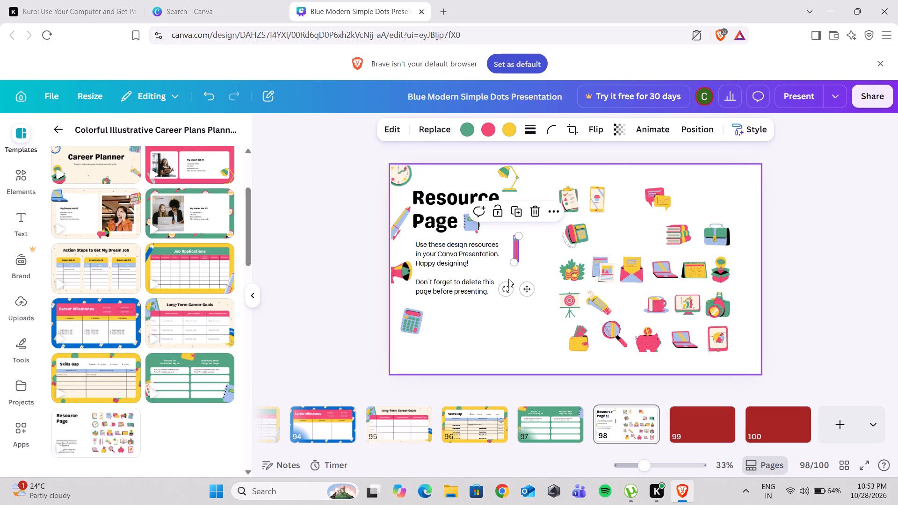
left_click_drag(507, 289, 525, 288)
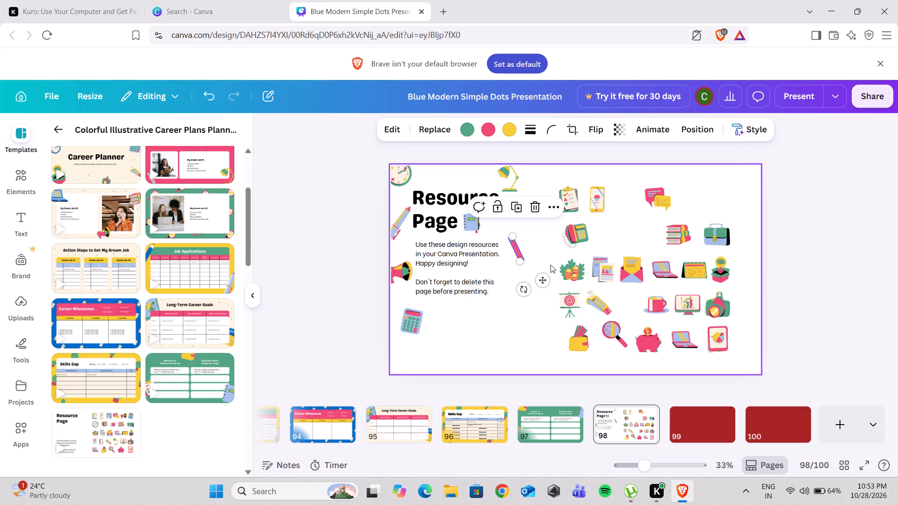
left_click(547, 247)
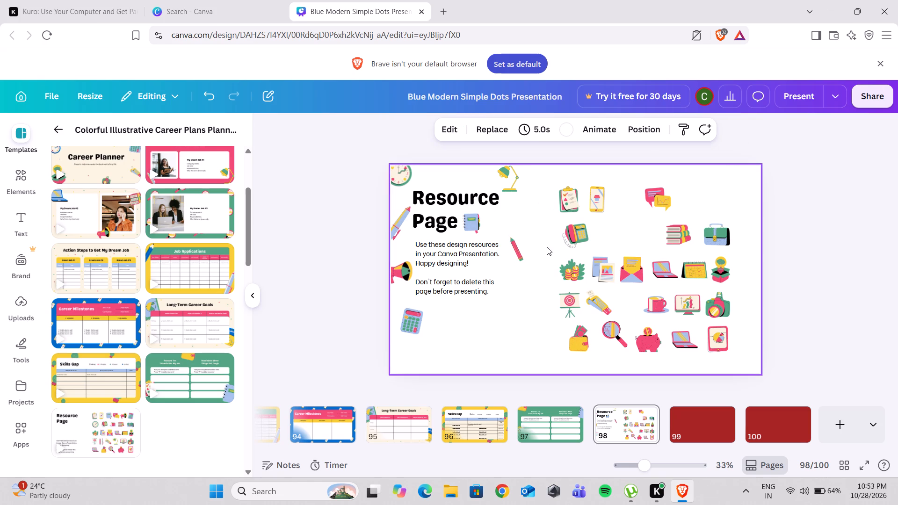
Return the calculator from below the paragraph to the first icon row, between the smartphone and the chat bubbles.
left_click(416, 314)
left_click_drag(416, 314, 557, 296)
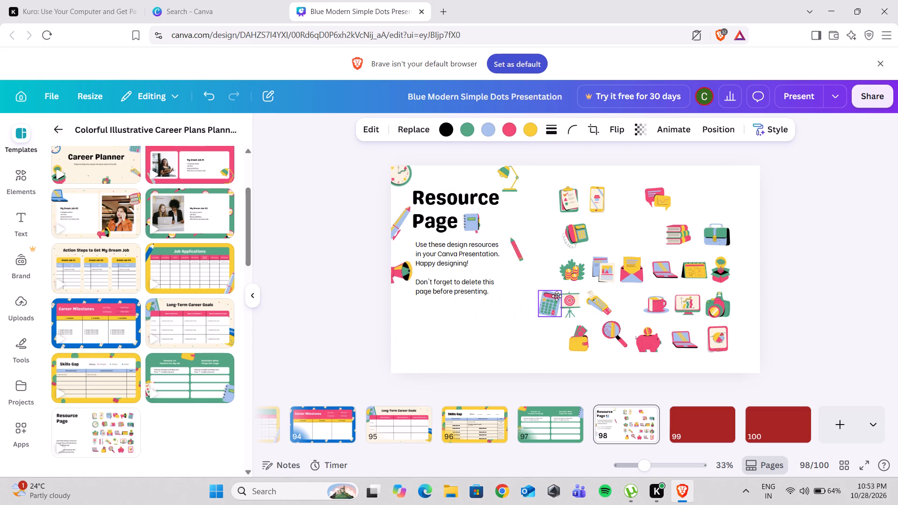
left_click_drag(557, 296, 627, 193)
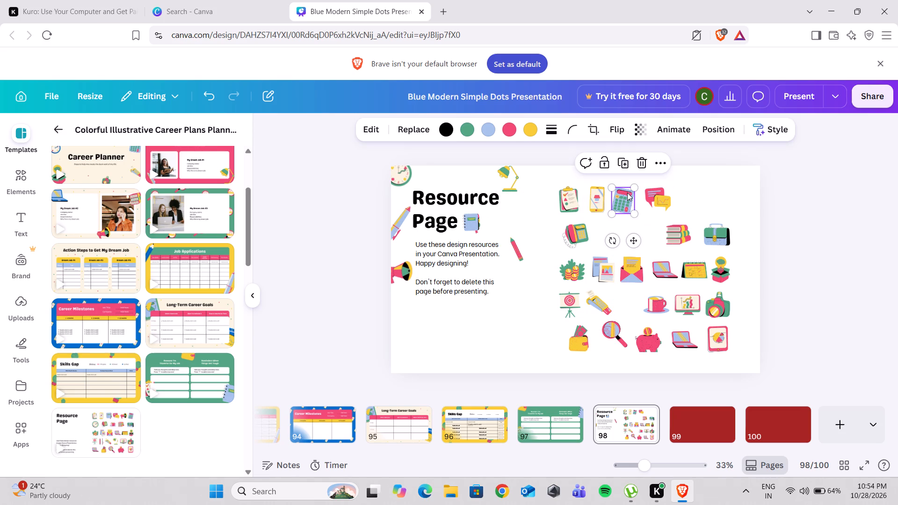
Complete the first icon row by placing the backpack and the third-row laptop after the chat bubbles.
left_click_drag(582, 226, 682, 192)
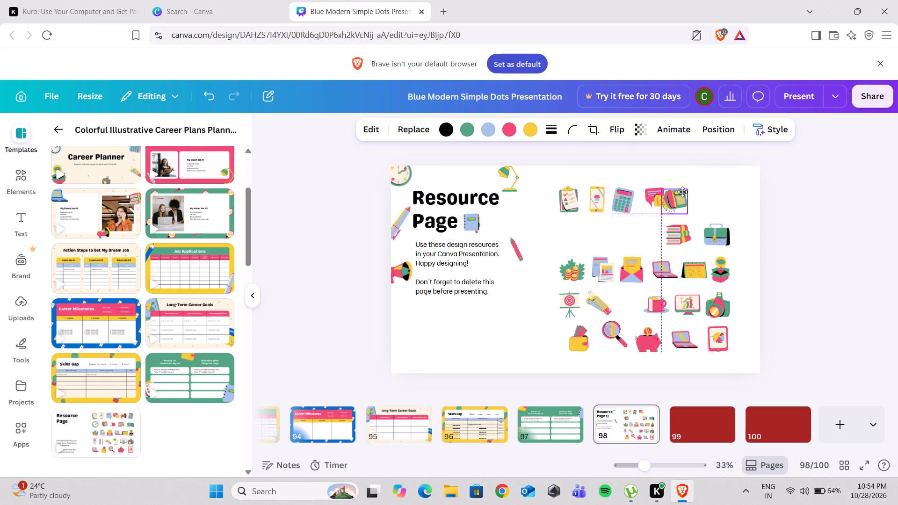
left_click_drag(682, 192, 696, 185)
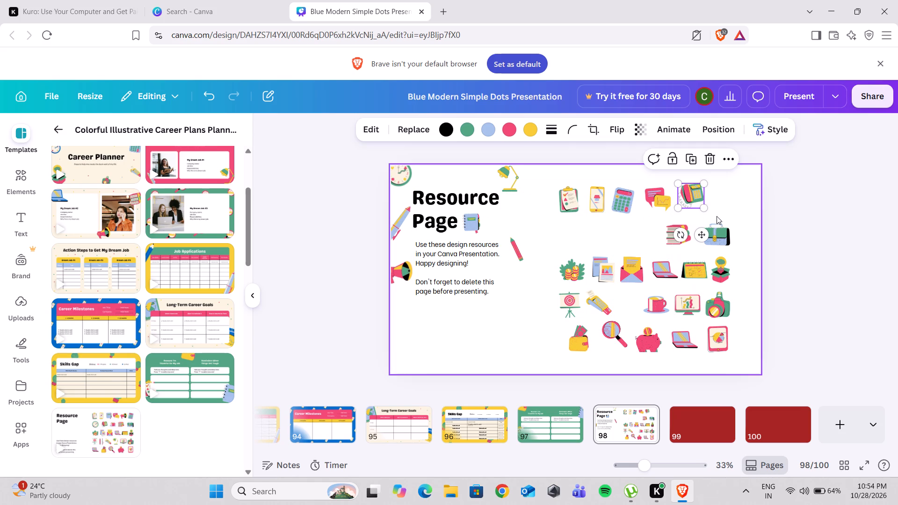
left_click_drag(720, 224, 721, 198)
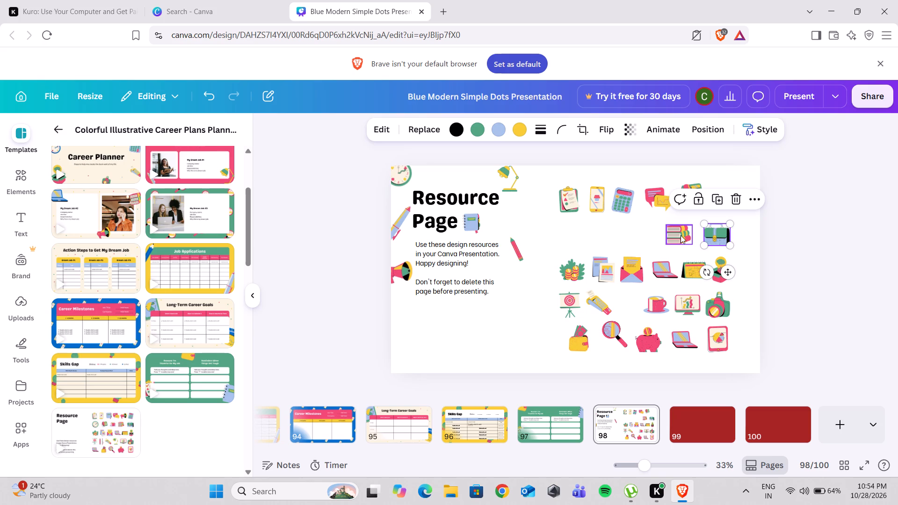
left_click_drag(670, 268, 730, 192)
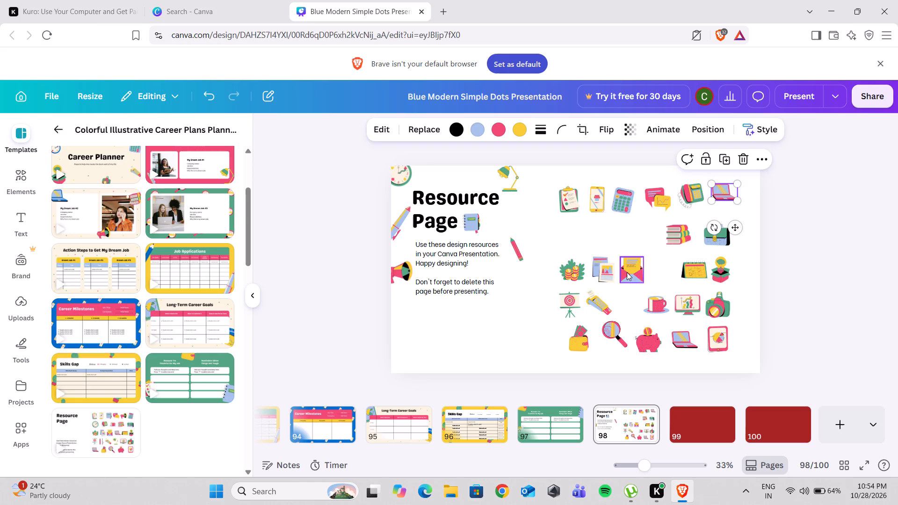
Fill the second icon row by moving up the envelope, the documents and the coin plant before the books.
left_click_drag(627, 272, 638, 236)
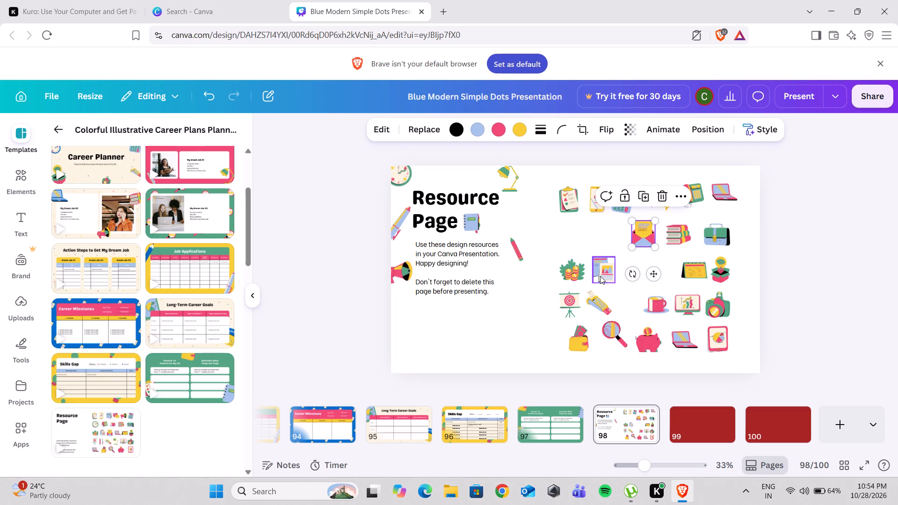
left_click_drag(601, 274, 609, 234)
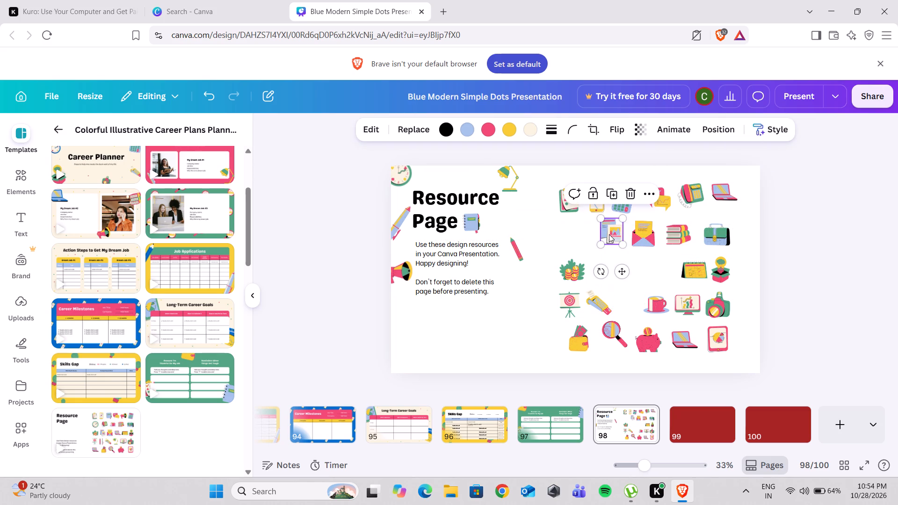
left_click_drag(574, 279, 583, 244)
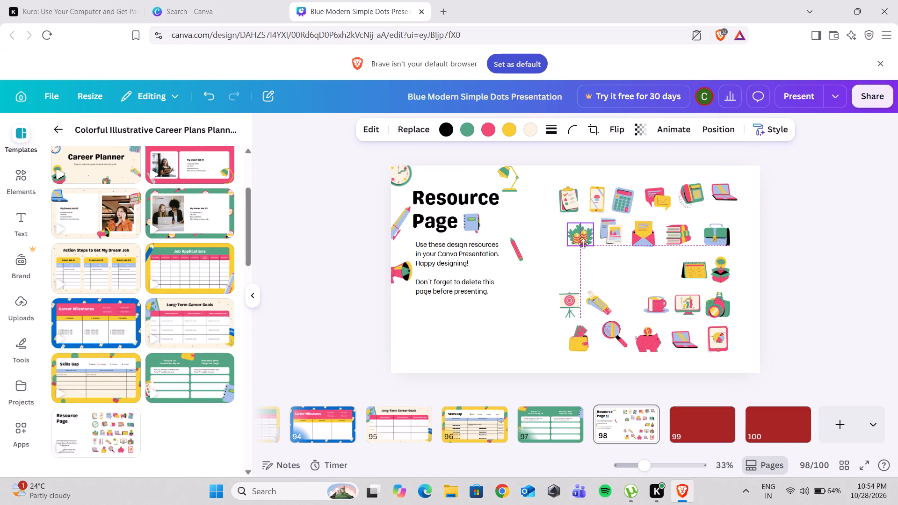
left_click_drag(583, 244, 583, 242)
Refill the third icon row before the calendar with the fourth row's coffee cup, target board and yellow flashlight, in that order.
left_click_drag(588, 305, 632, 274)
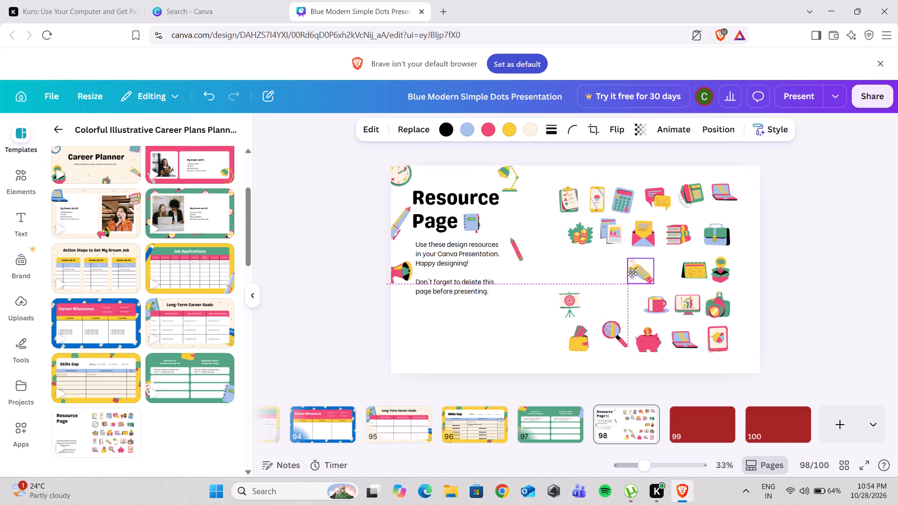
left_click_drag(632, 274, 648, 274)
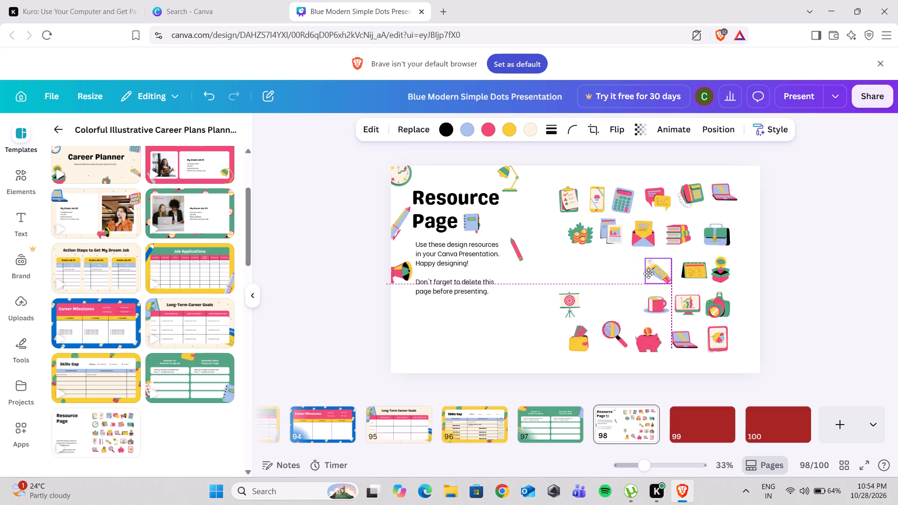
left_click_drag(572, 300, 623, 256)
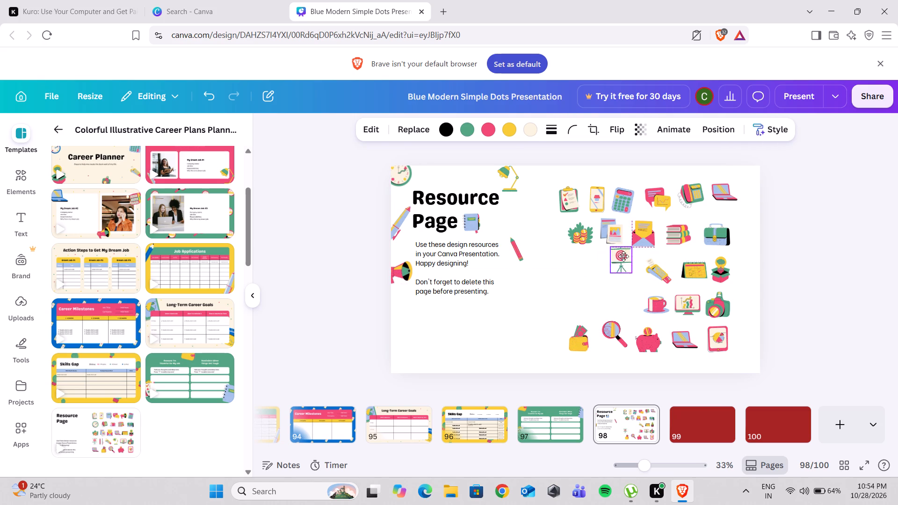
left_click_drag(623, 256, 630, 265)
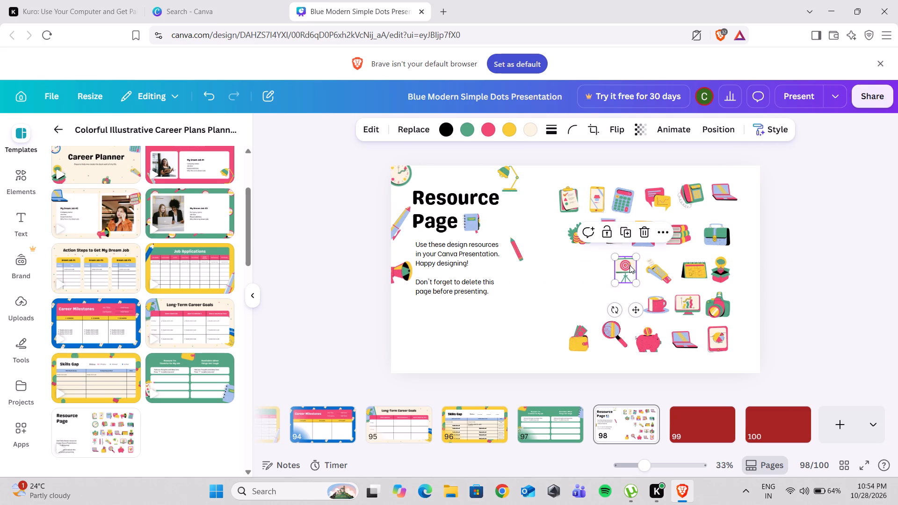
left_click_drag(652, 299, 625, 289)
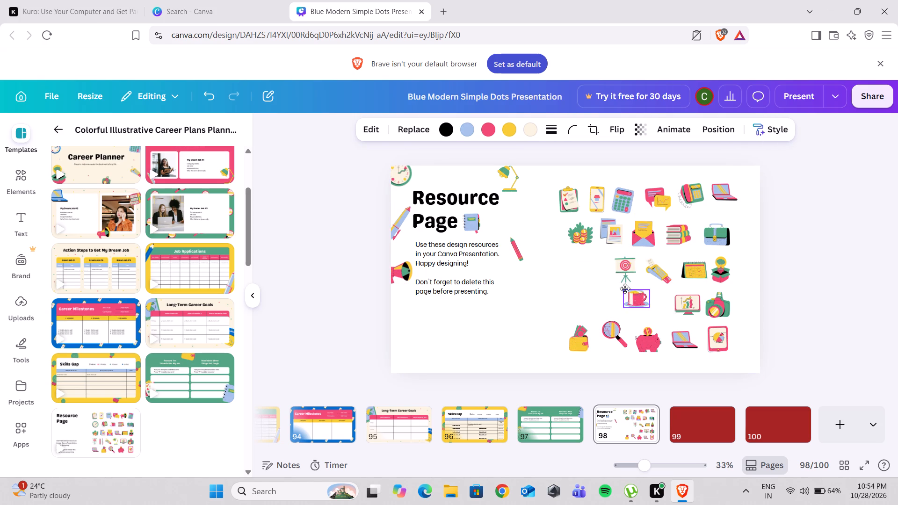
left_click_drag(625, 289, 583, 265)
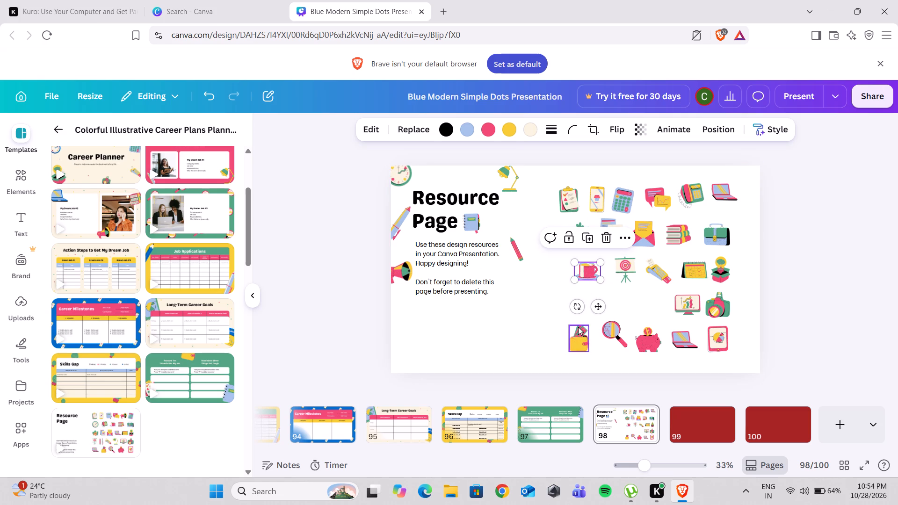
Refill the fourth icon row before the chart monitor with the bottom row's piggy bank, magnifying glass and wallet, in that order.
left_click_drag(578, 337, 652, 296)
left_click_drag(613, 324, 624, 293)
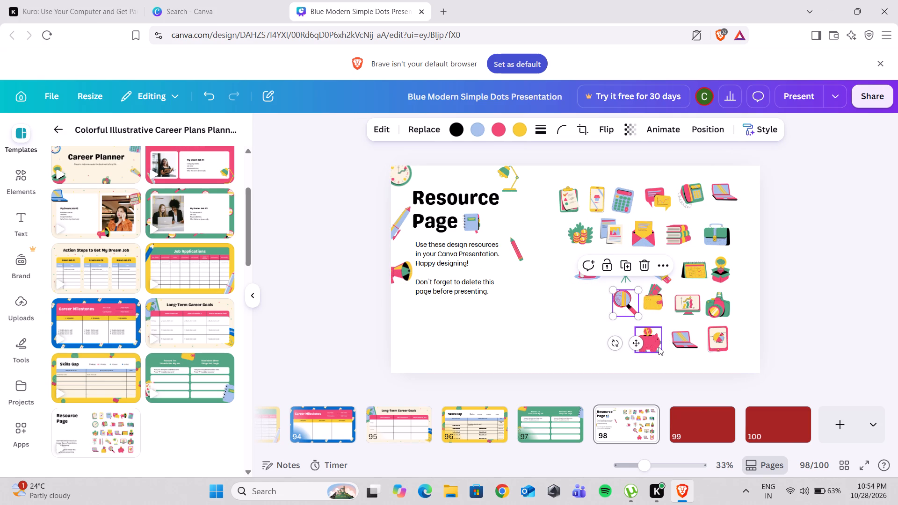
left_click_drag(659, 347, 611, 308)
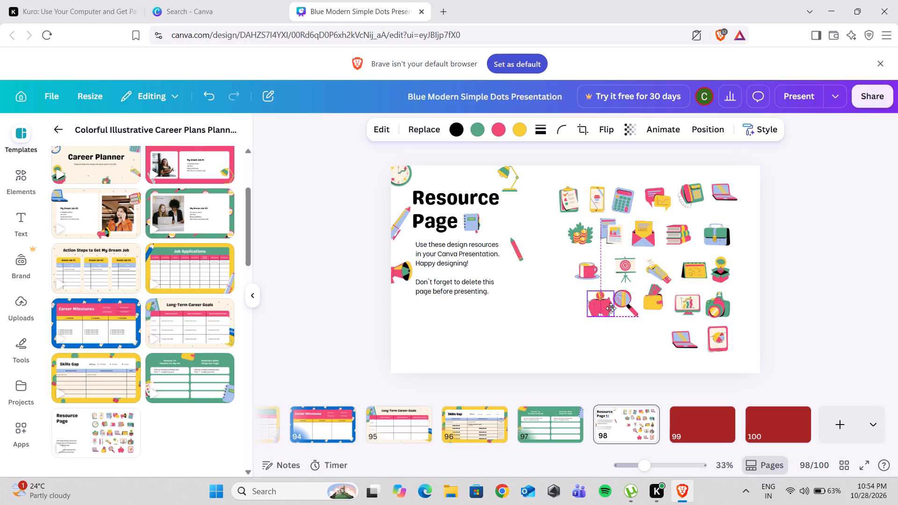
left_click_drag(611, 308, 607, 305)
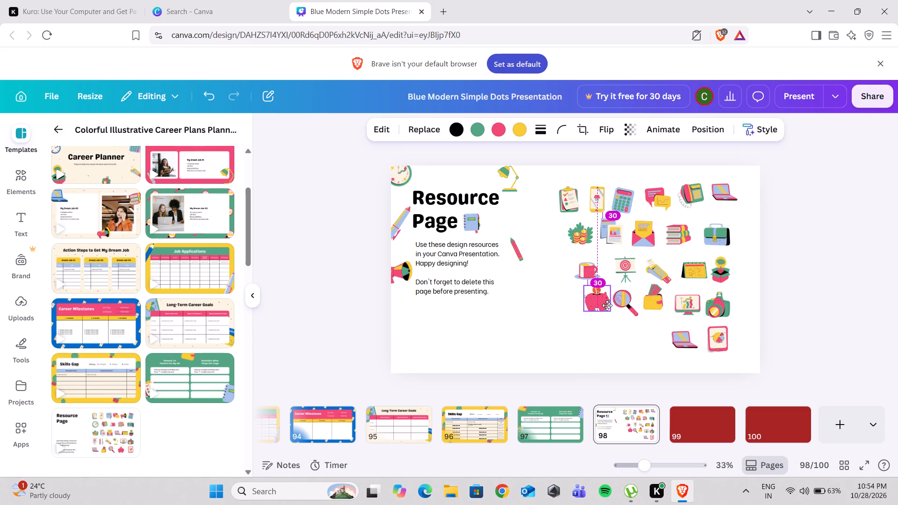
left_click_drag(607, 305, 603, 303)
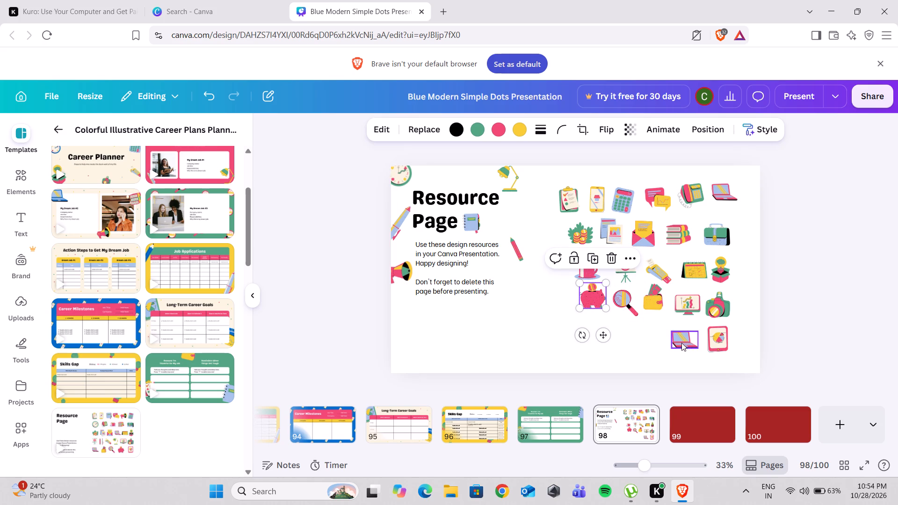
Move the laptop from the bottom icon row to above the word "Resource", between the clock and the lamp.
left_click_drag(689, 340, 632, 331)
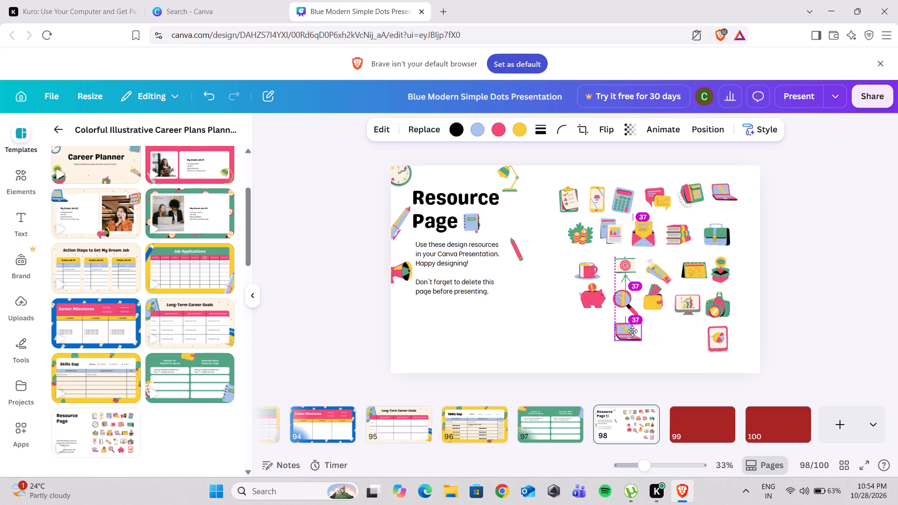
left_click_drag(632, 331, 514, 225)
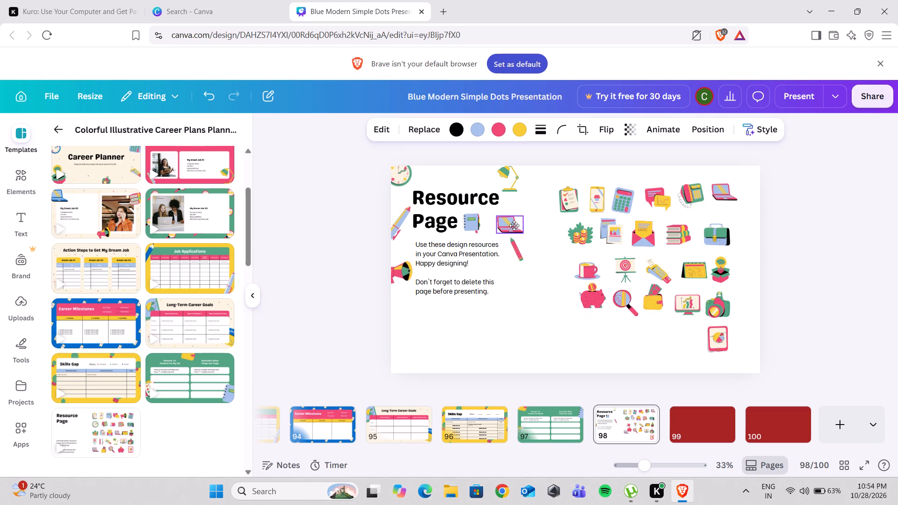
left_click_drag(514, 225, 483, 195)
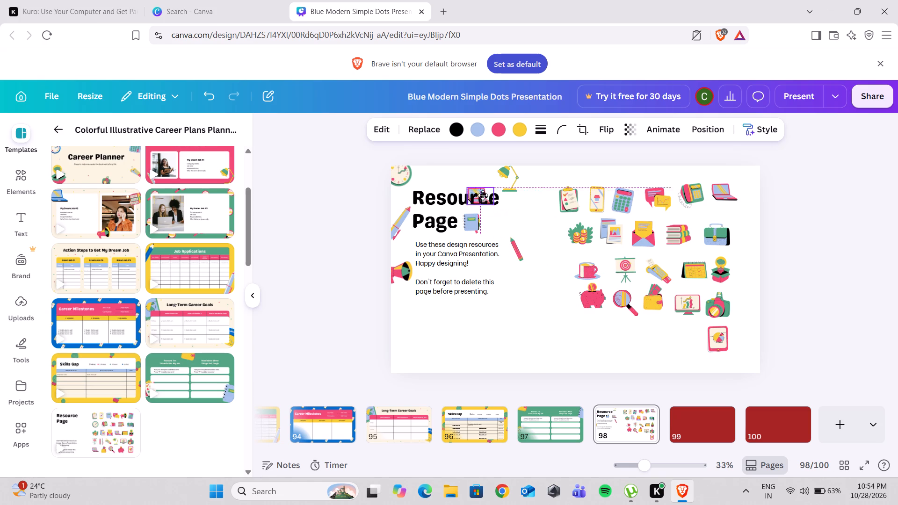
left_click_drag(483, 195, 466, 179)
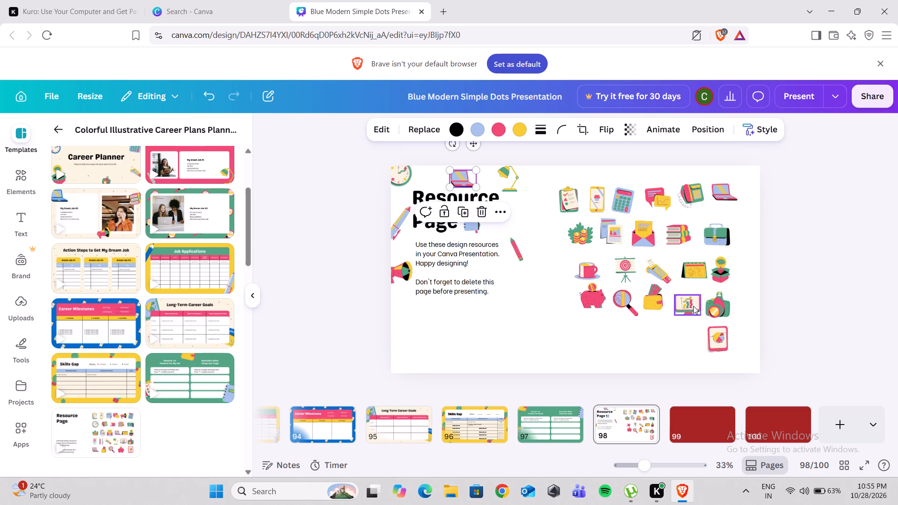
left_click(546, 310)
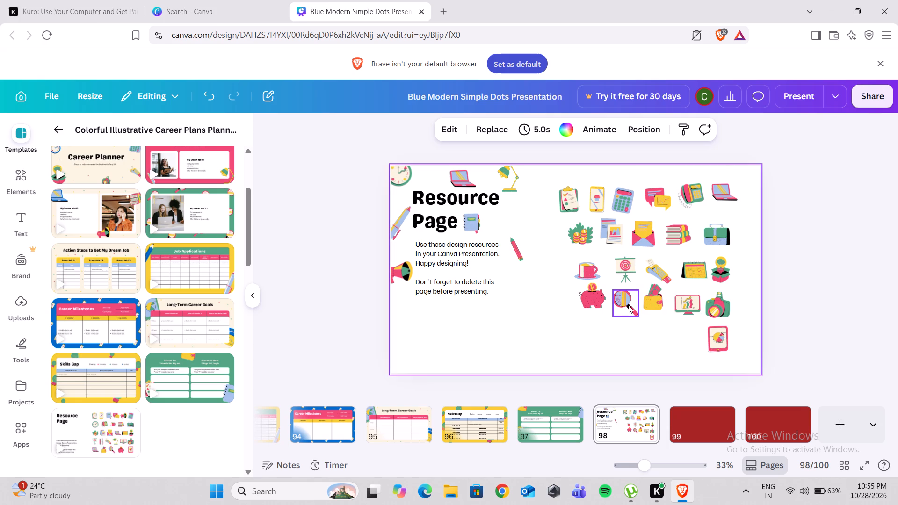
Place the magnifying glass from the fourth icon row beside the notebook after "Page" in the title and shrink it slightly.
left_click_drag(628, 305, 526, 293)
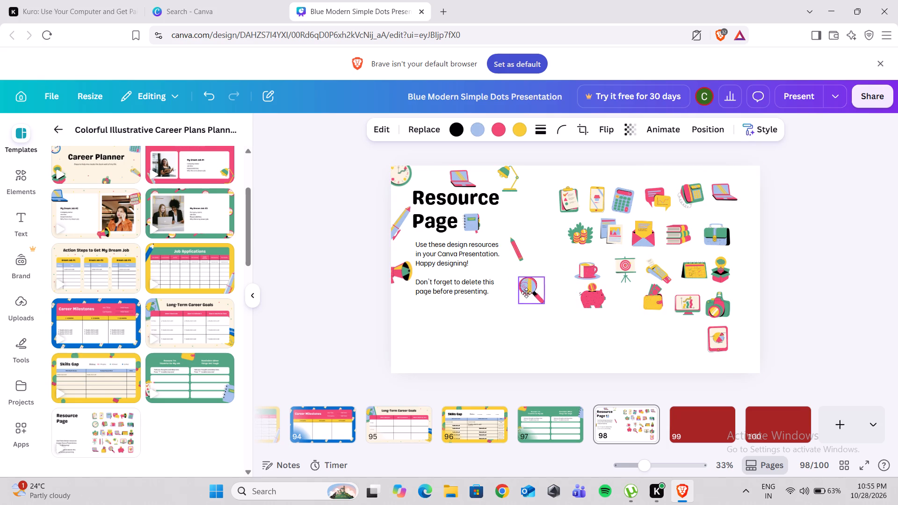
left_click_drag(526, 293, 518, 226)
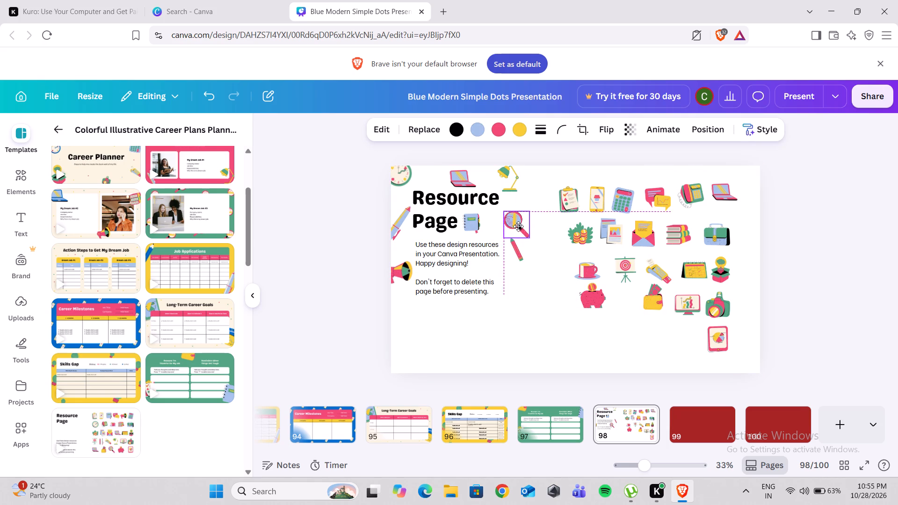
left_click_drag(518, 226, 503, 226)
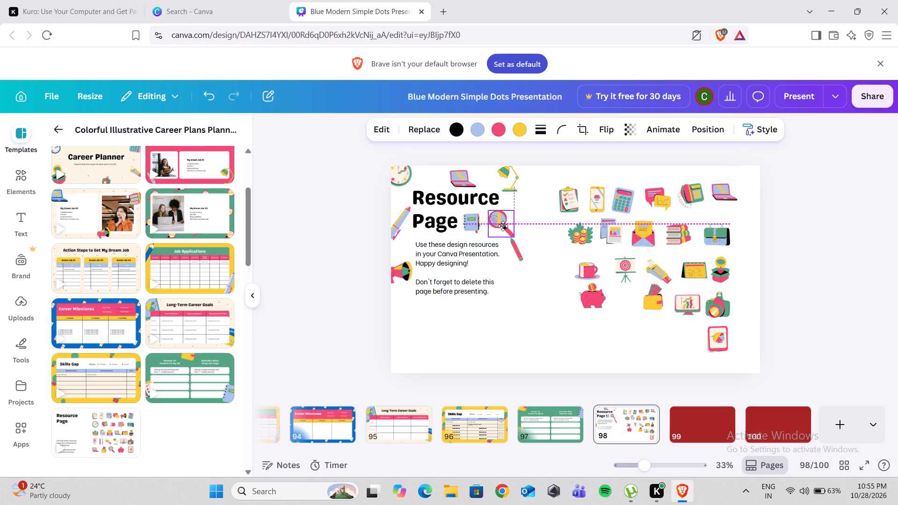
left_click_drag(503, 226, 502, 227)
left_click_drag(515, 214, 507, 218)
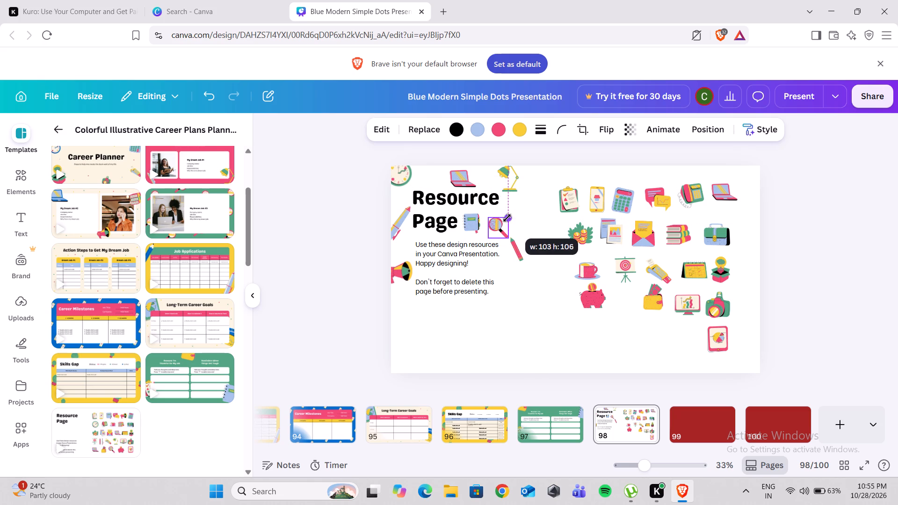
left_click_drag(507, 218, 508, 216)
left_click_drag(496, 219, 492, 213)
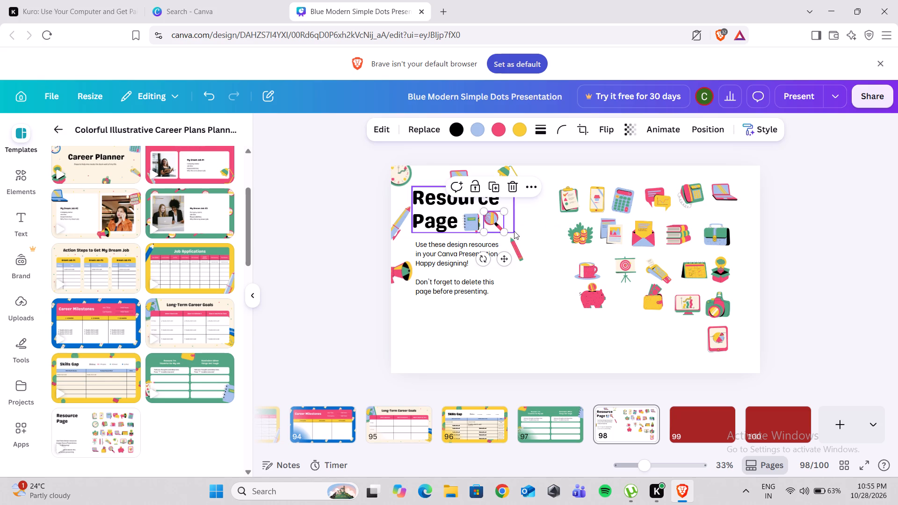
Move the tilted pink pencil into the fourth icon row's gap between the piggy bank and the wallet.
left_click_drag(516, 244, 631, 296)
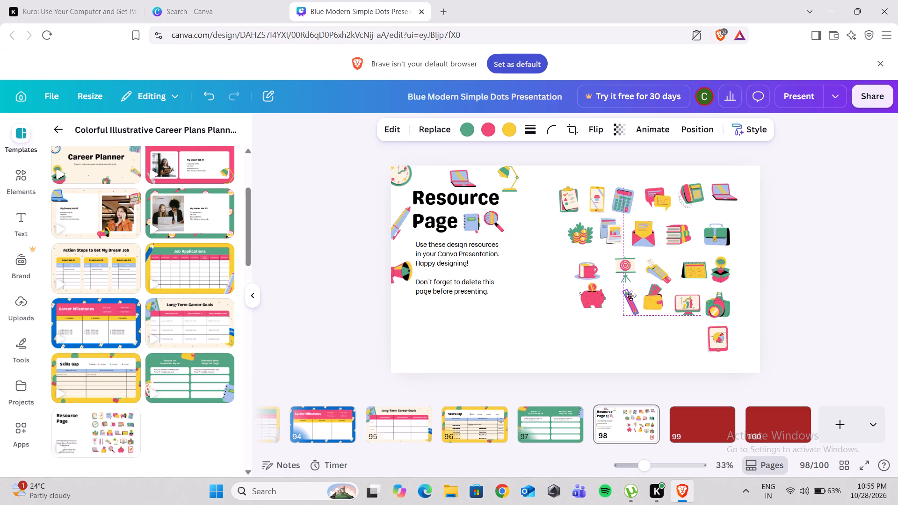
left_click_drag(631, 296, 626, 296)
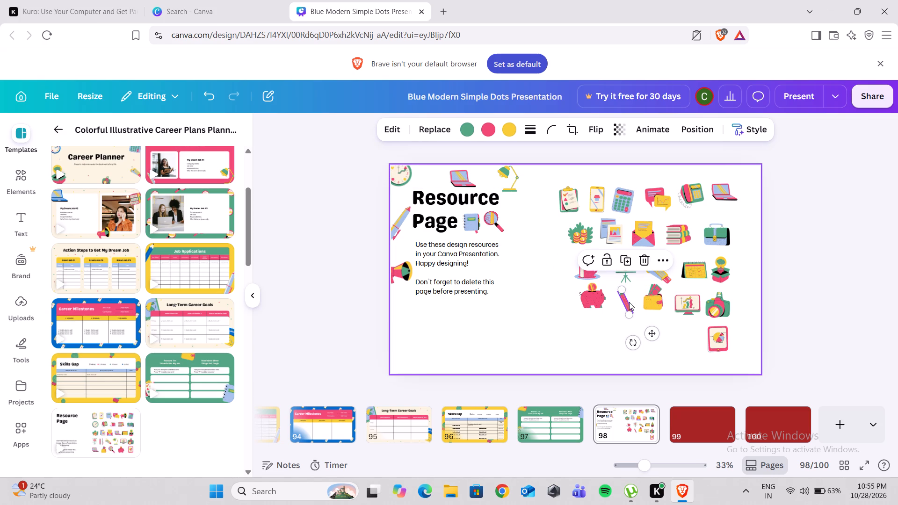
Take the tilted pink pencil out of the fourth icon row and fill its gap with the pie-chart tablet from below.
left_click_drag(626, 302, 523, 304)
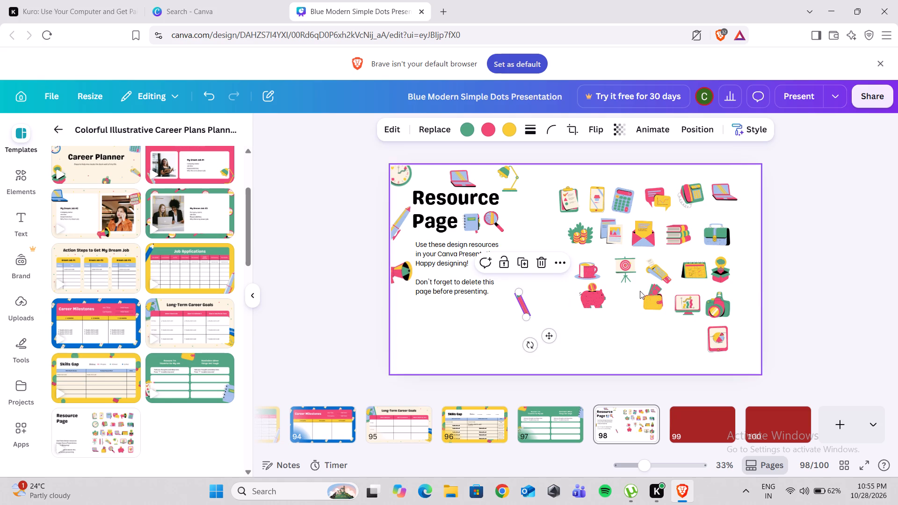
left_click_drag(711, 330, 618, 295)
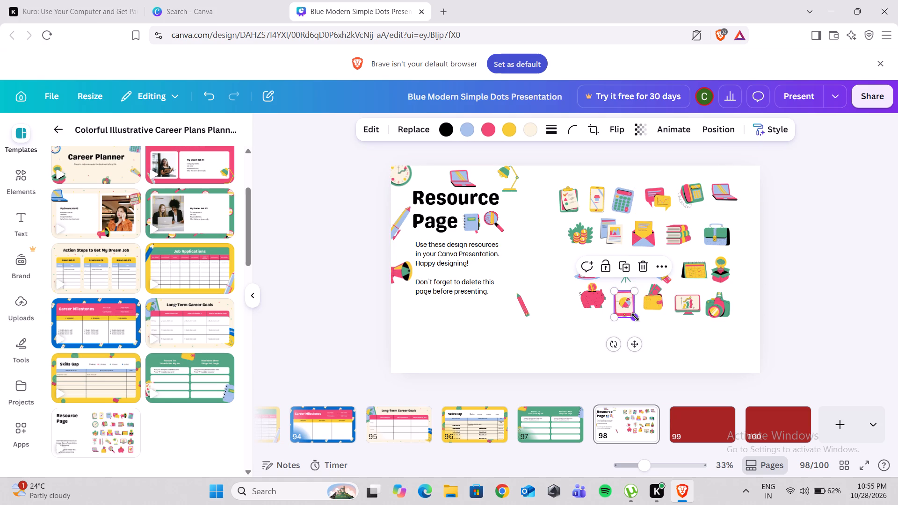
key("shift+Up")
key("shift+Up")
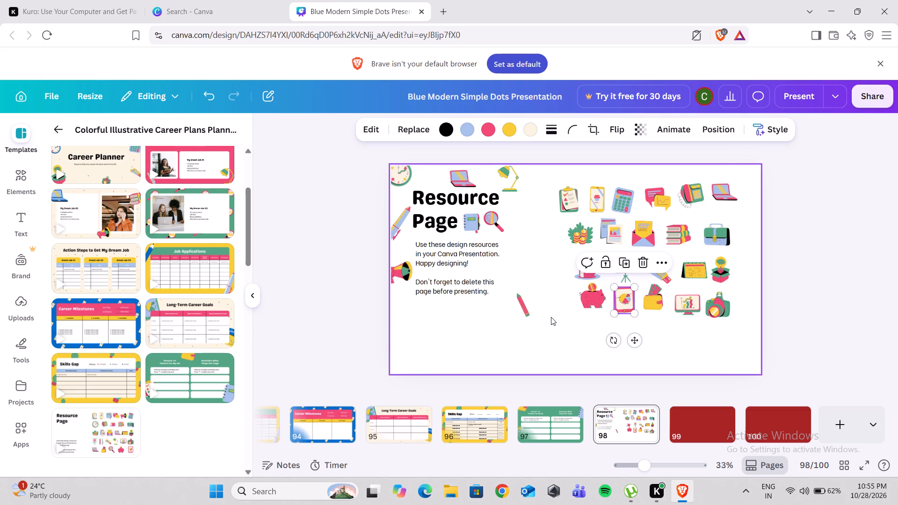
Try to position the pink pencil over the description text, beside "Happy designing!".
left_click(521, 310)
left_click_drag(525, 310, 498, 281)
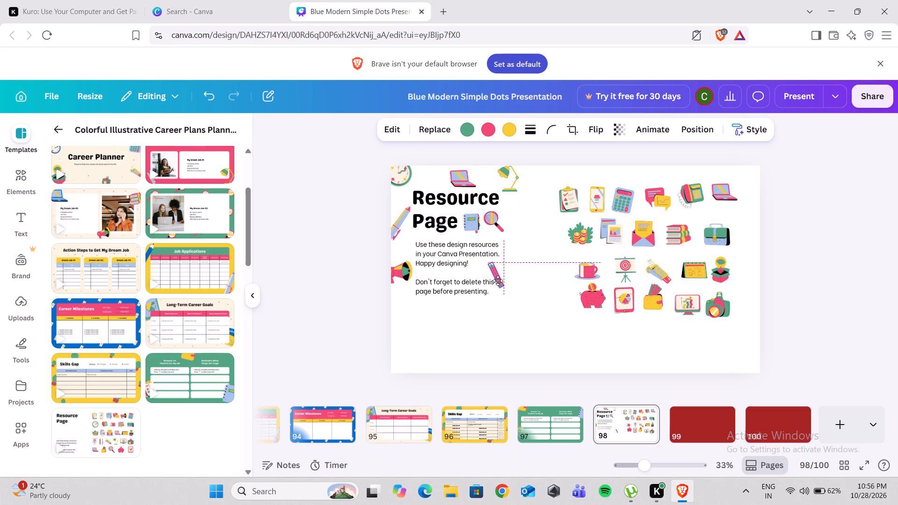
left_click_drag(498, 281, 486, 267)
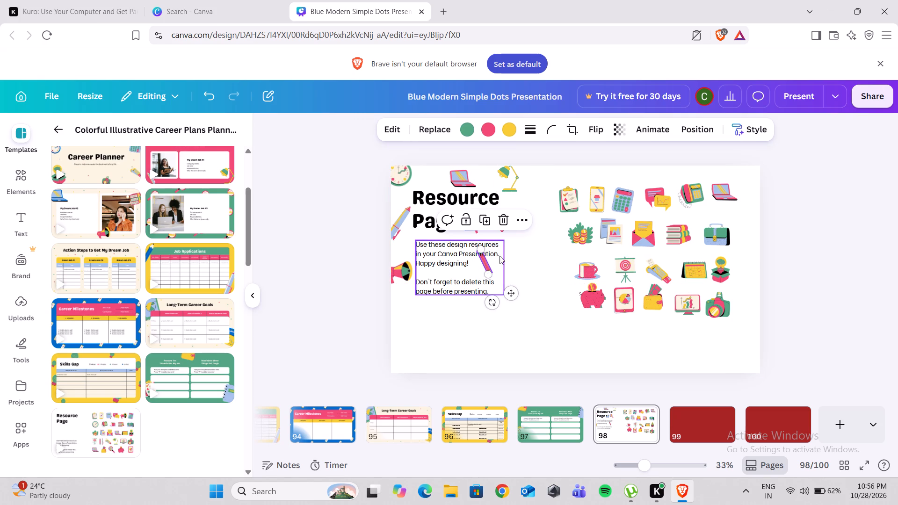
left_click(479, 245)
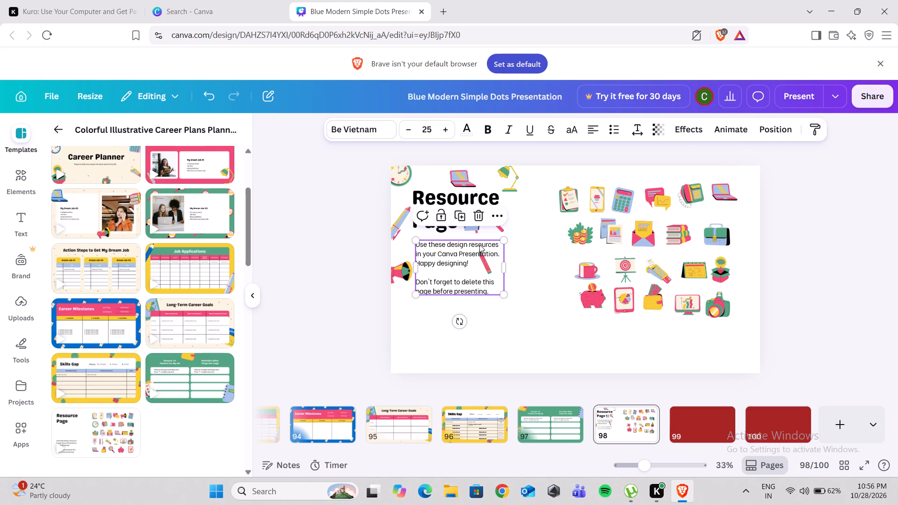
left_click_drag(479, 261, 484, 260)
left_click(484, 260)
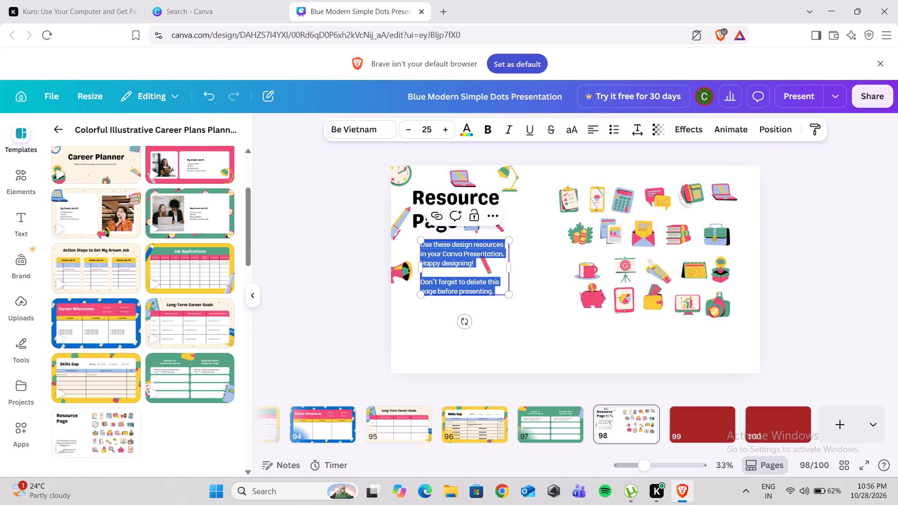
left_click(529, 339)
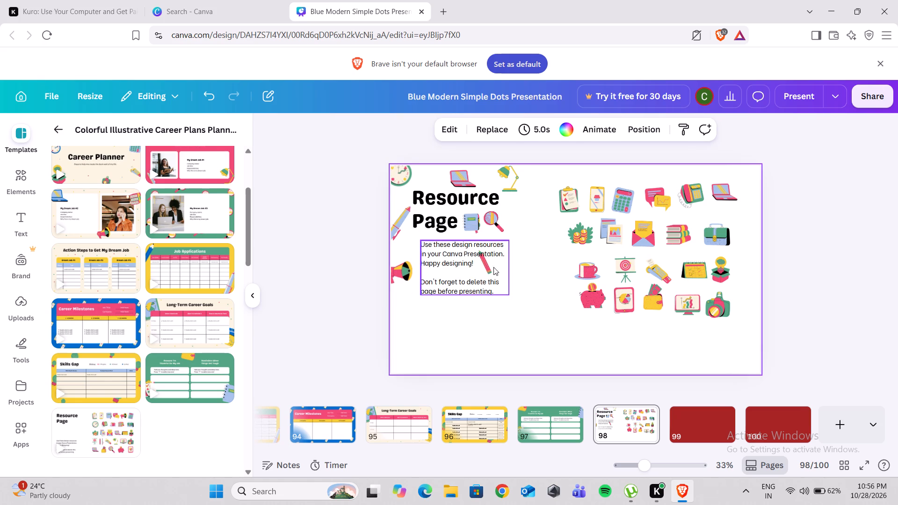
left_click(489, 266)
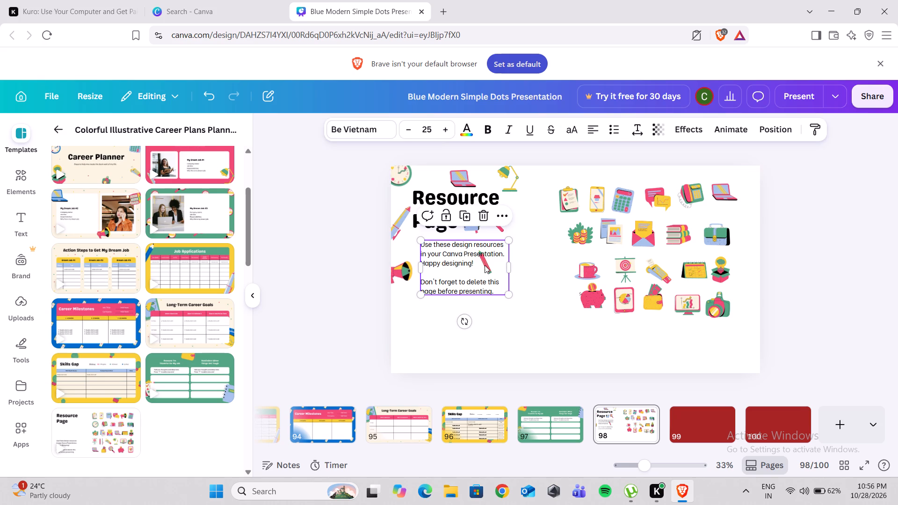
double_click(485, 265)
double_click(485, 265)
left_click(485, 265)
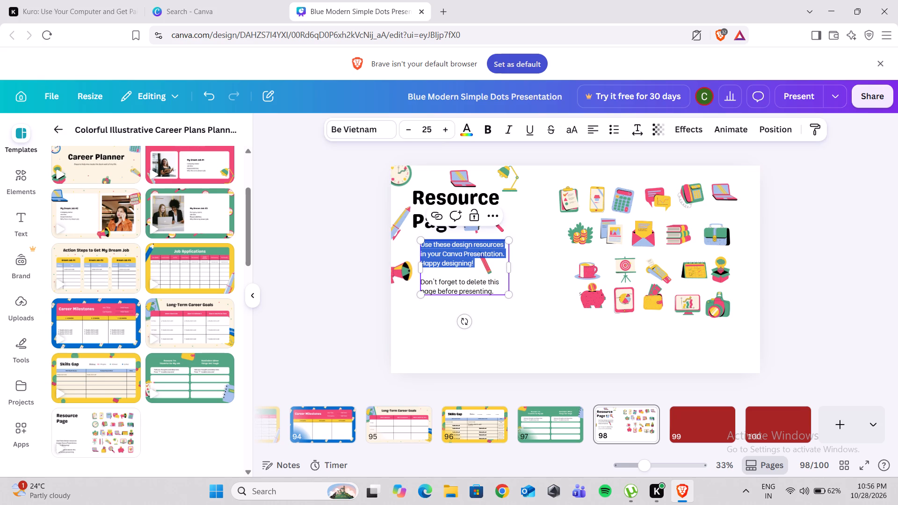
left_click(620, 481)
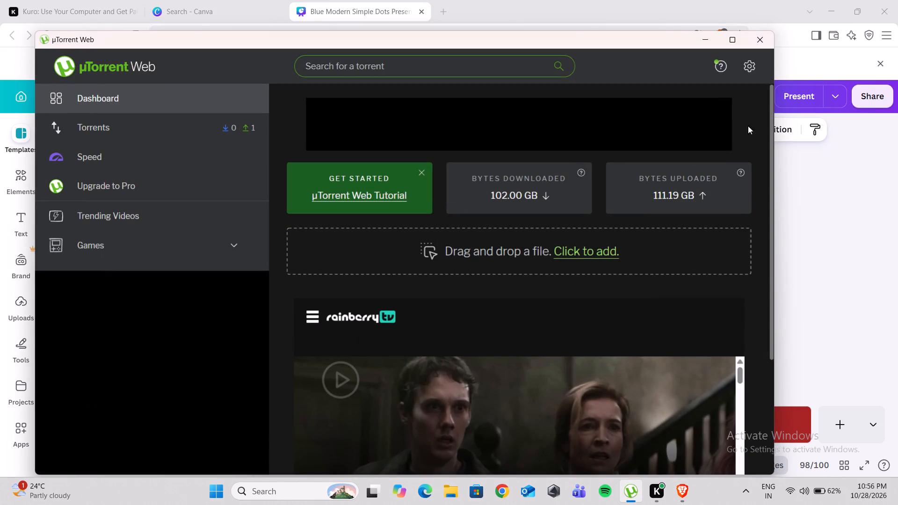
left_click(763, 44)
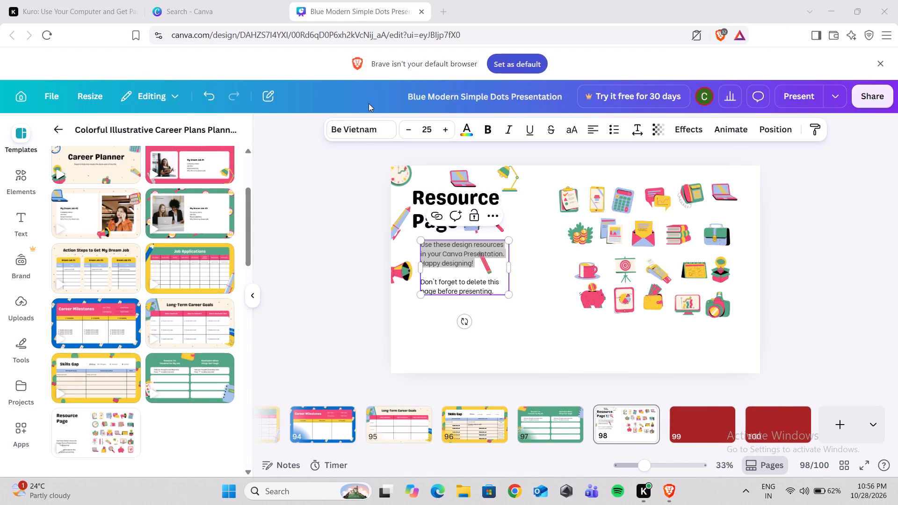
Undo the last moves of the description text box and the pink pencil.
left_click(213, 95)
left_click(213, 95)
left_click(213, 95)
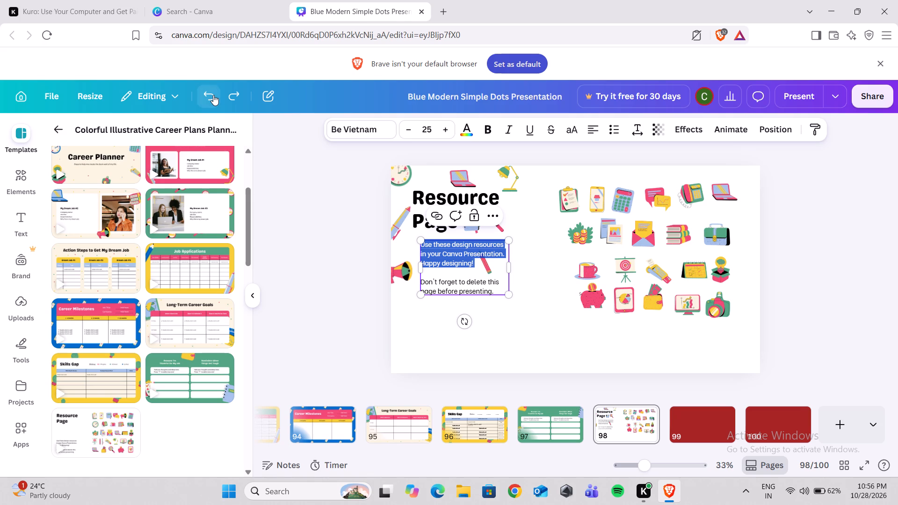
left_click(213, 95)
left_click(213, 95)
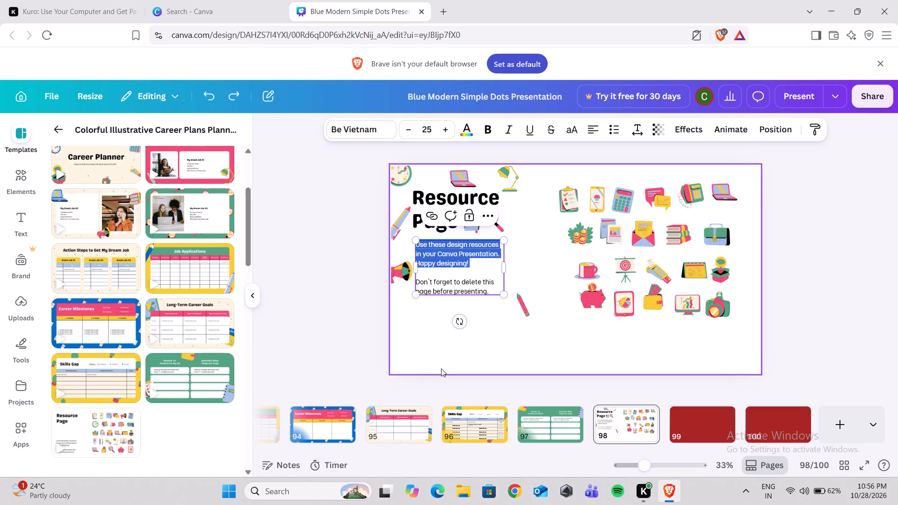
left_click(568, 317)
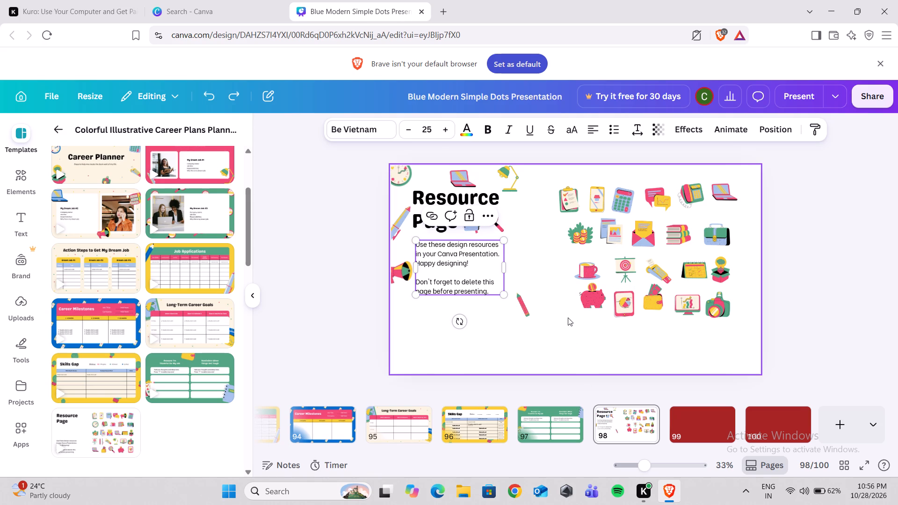
Shrink the tilted pink pencil and place it in the description text just after "Happy designing!".
left_click_drag(523, 308, 521, 293)
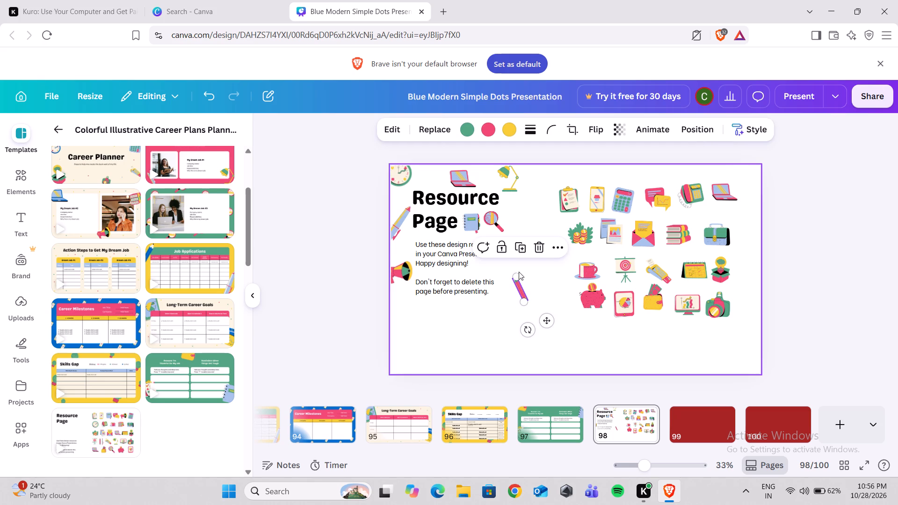
left_click_drag(515, 273, 515, 285)
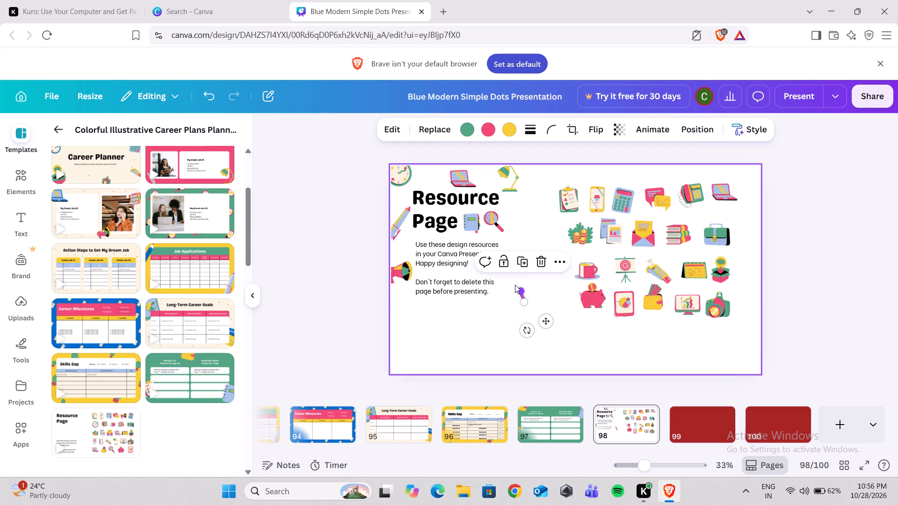
left_click_drag(468, 310, 511, 302)
left_click(511, 302)
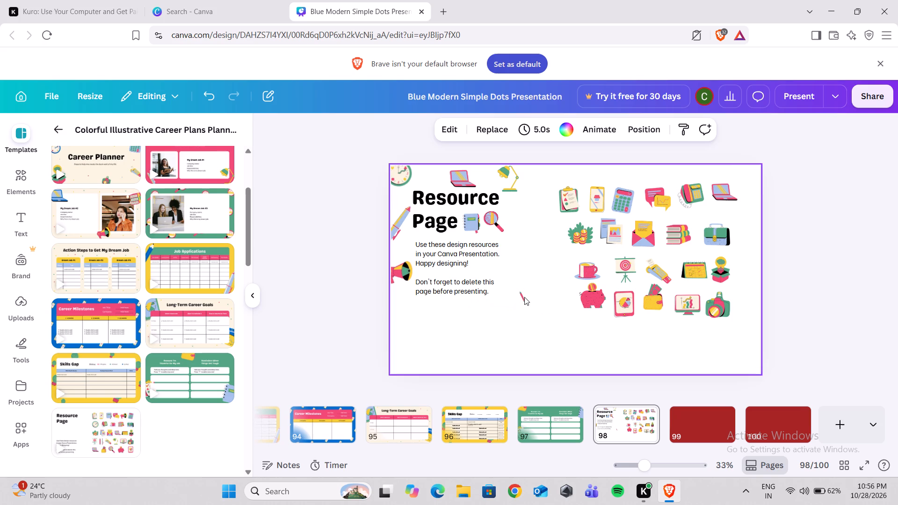
left_click_drag(522, 298, 498, 275)
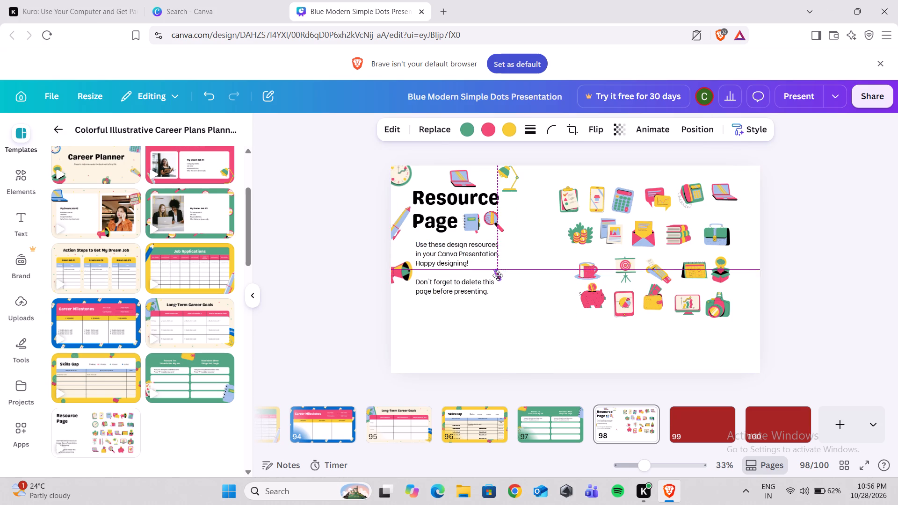
left_click_drag(498, 275, 478, 263)
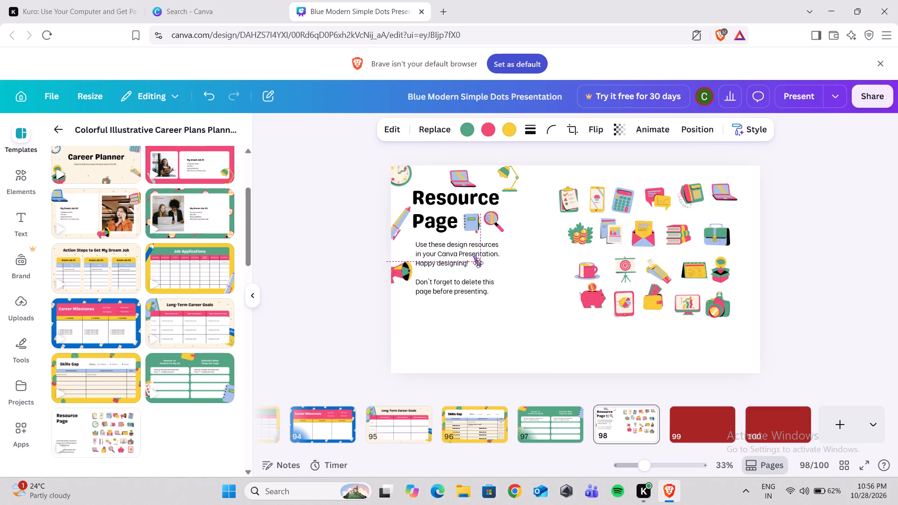
left_click_drag(478, 263, 479, 266)
left_click(542, 337)
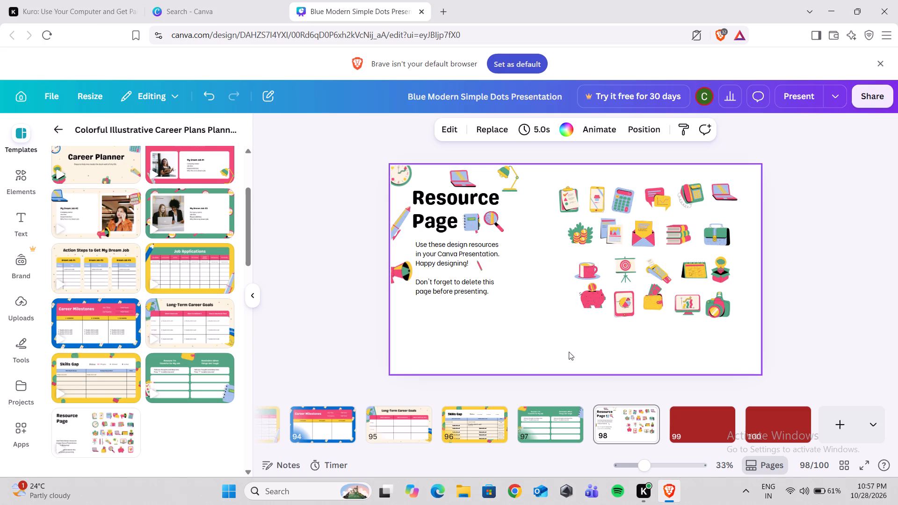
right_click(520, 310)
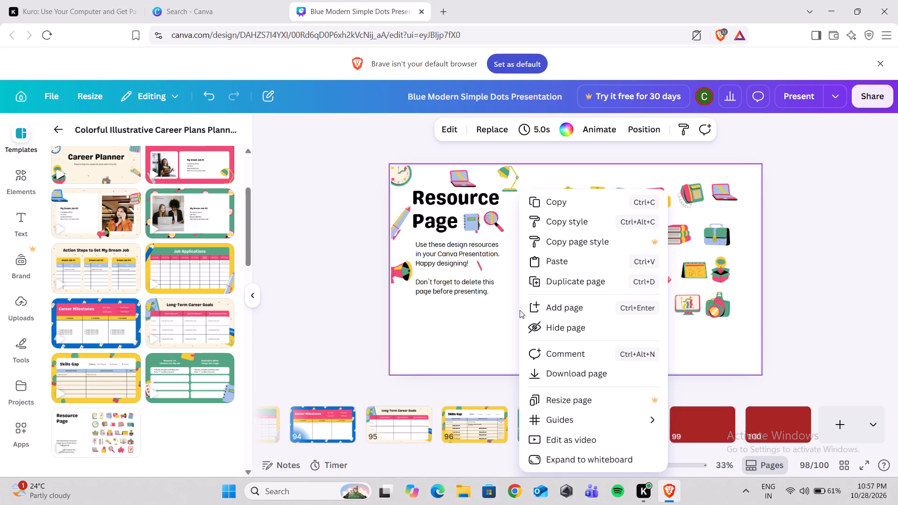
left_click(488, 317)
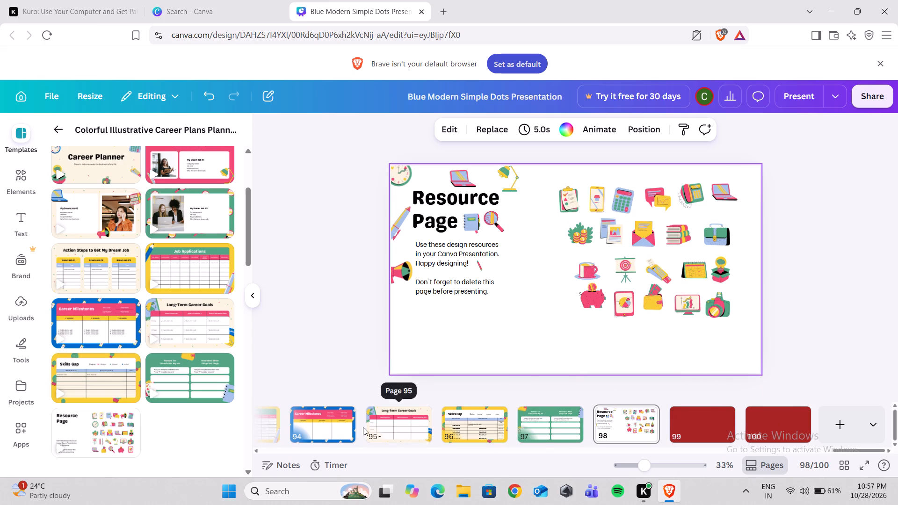
Fill blank page 99 with the "Career Options" layout from the similar "Shaping Your Career Path" presentation template.
scroll(192, 364, "down", 3)
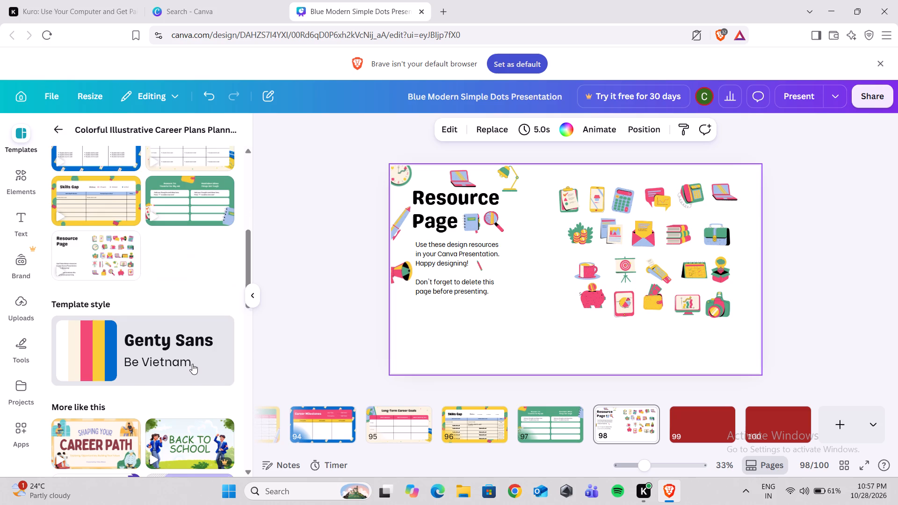
scroll(192, 364, "down", 1)
left_click(101, 350)
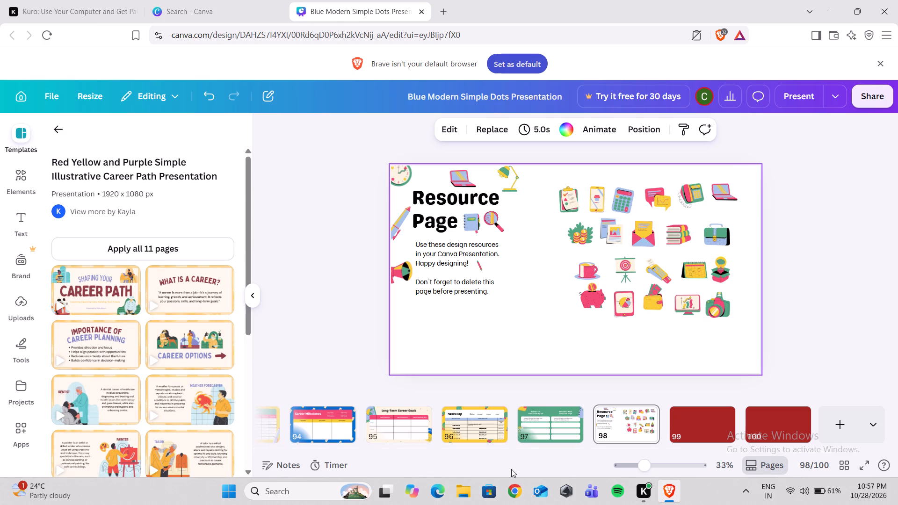
left_click(701, 422)
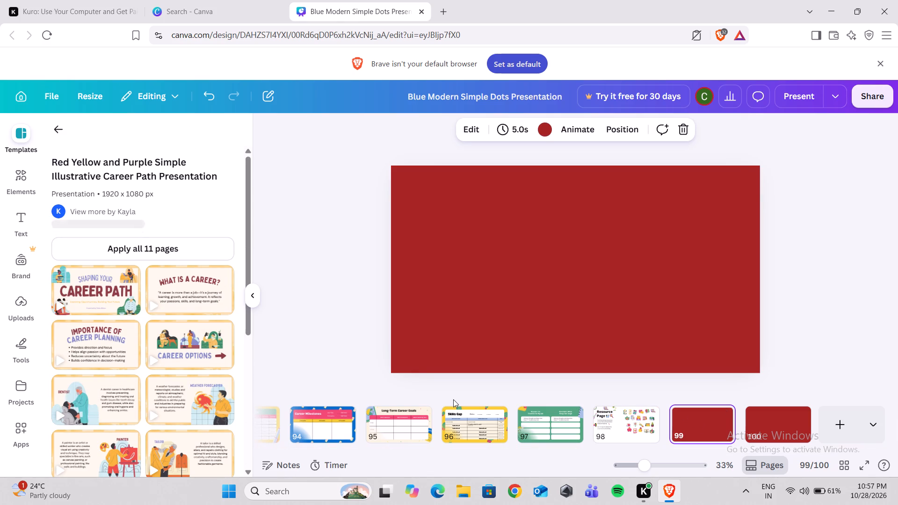
left_click(196, 336)
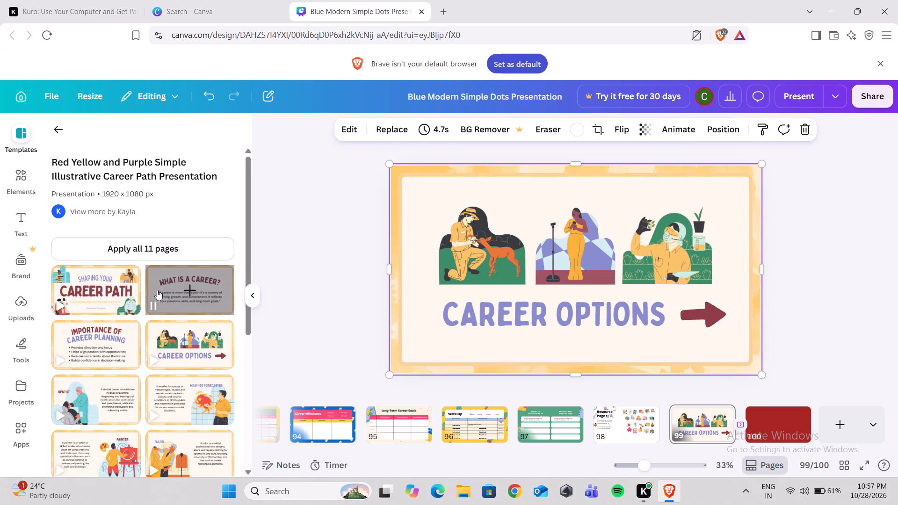
Fill blank page 100 with the "Shaping Your Career Path" cover layout from the same template.
key("Right")
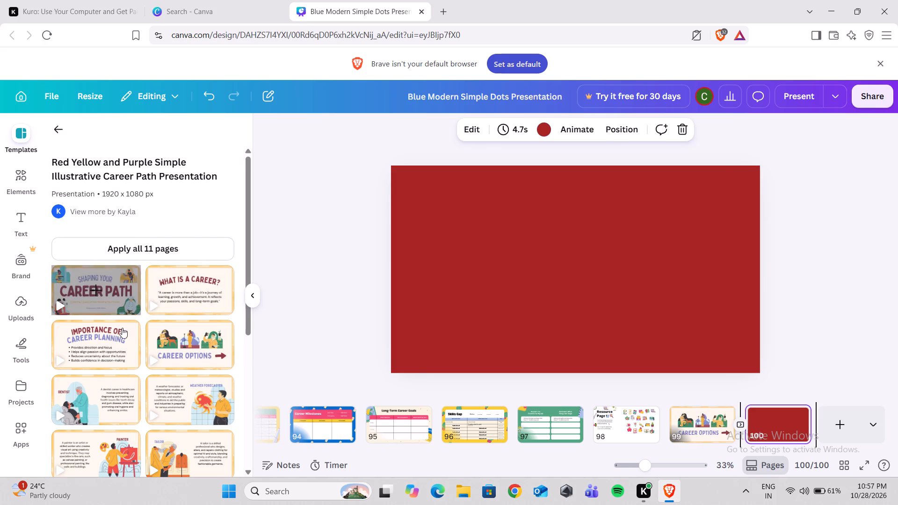
scroll(133, 355, "down", 3)
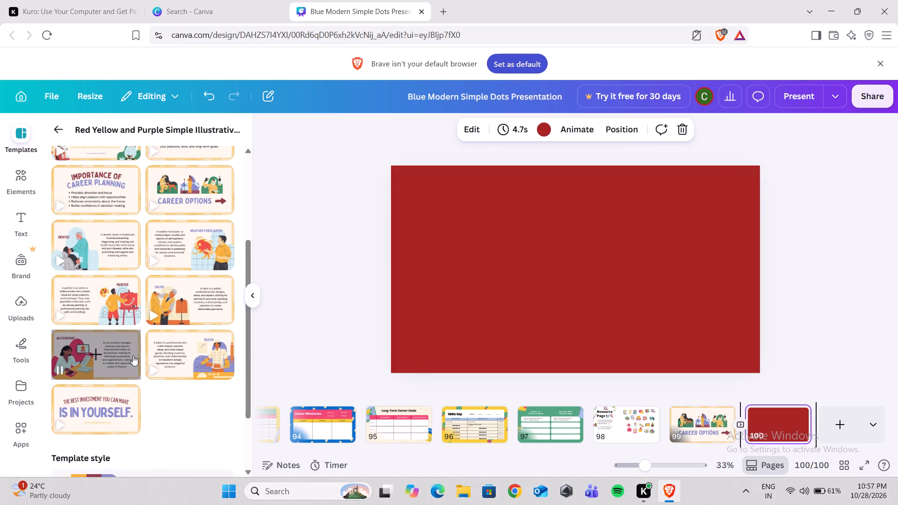
scroll(133, 355, "down", 1)
scroll(133, 355, "up", 1)
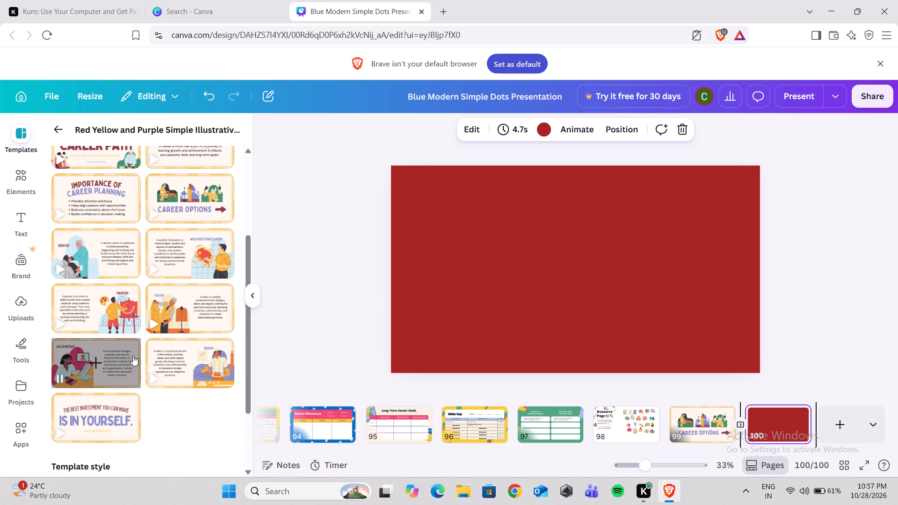
scroll(133, 355, "up", 1)
left_click(101, 193)
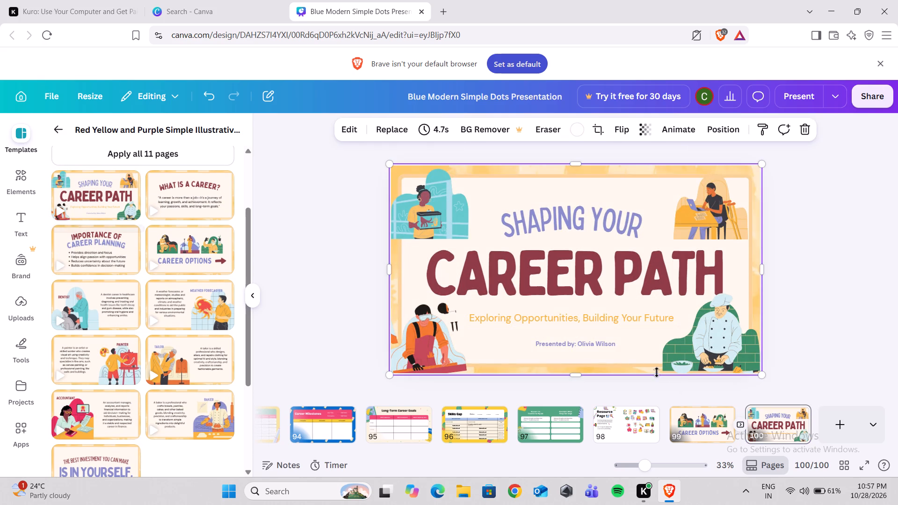
left_click(319, 303)
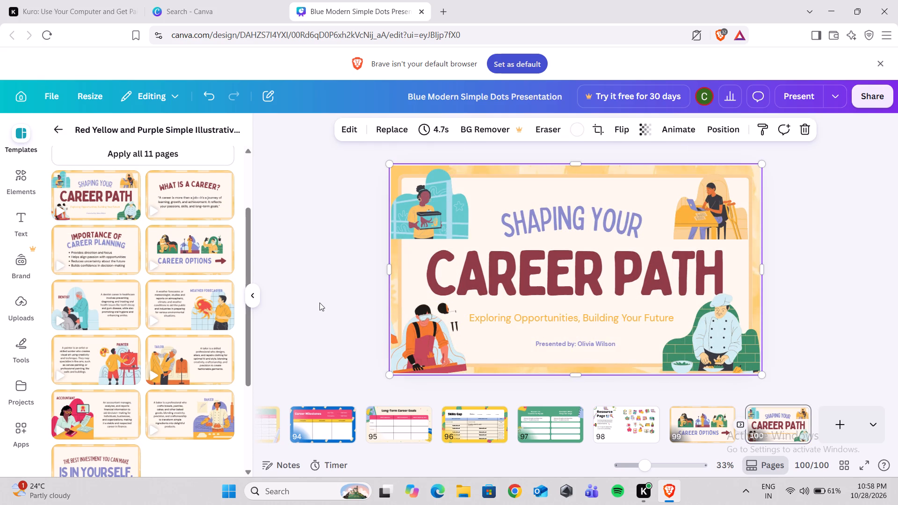
On page 99, move the "Career Options" heading and its arrow above the row of three illustrations, keeping the arrow beside the heading.
left_click(690, 424)
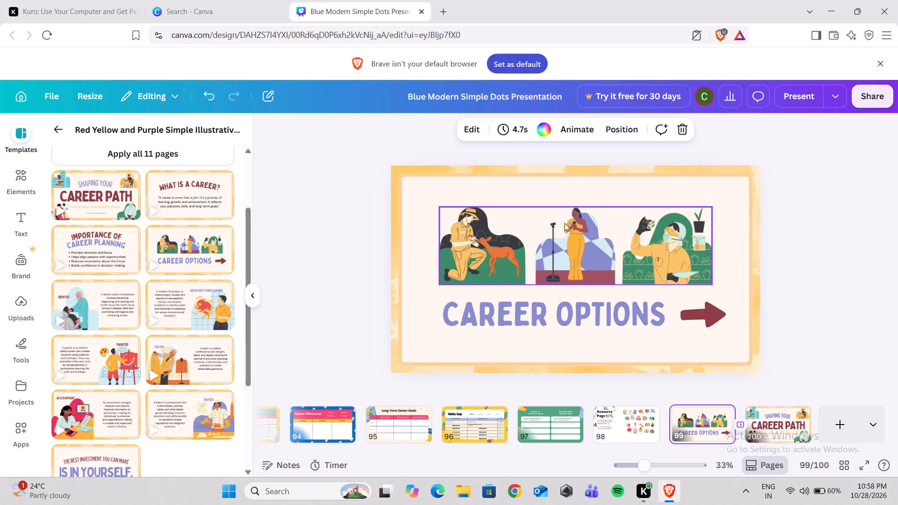
left_click_drag(581, 239, 548, 240)
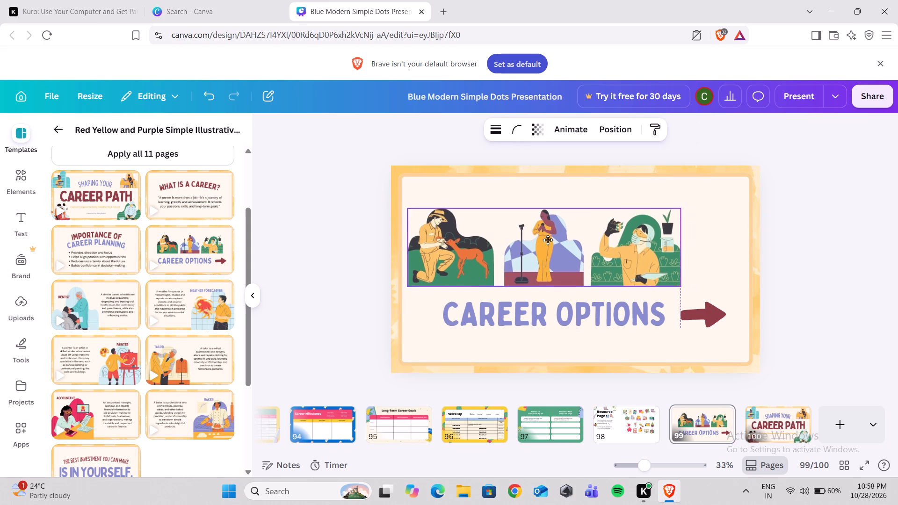
left_click_drag(548, 240, 586, 361)
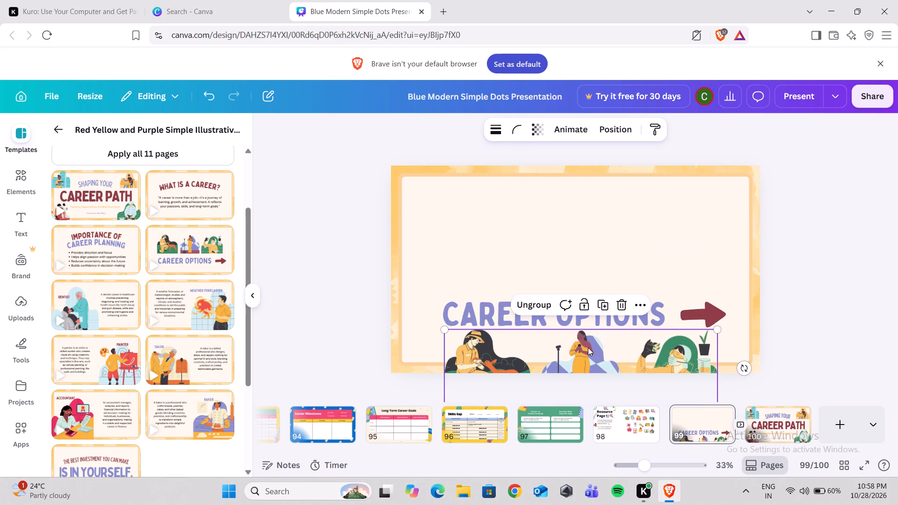
left_click_drag(566, 317, 567, 220)
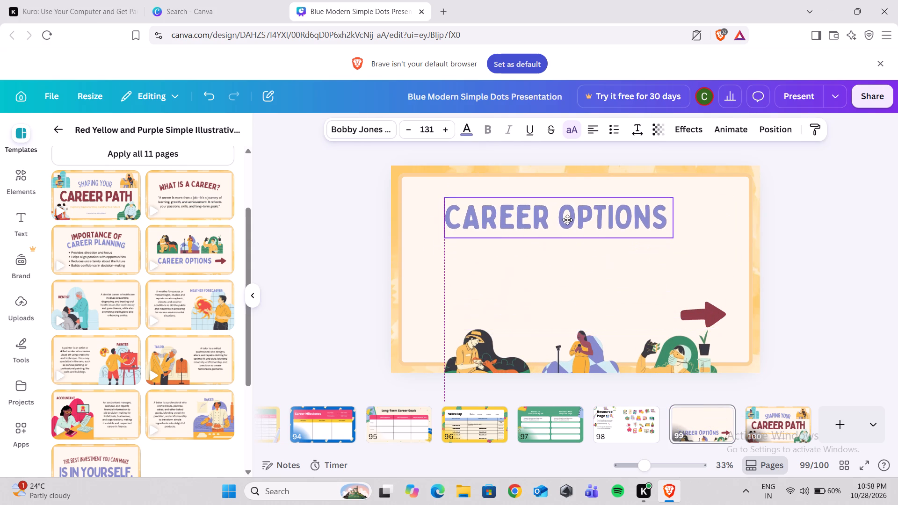
left_click_drag(567, 220, 575, 213)
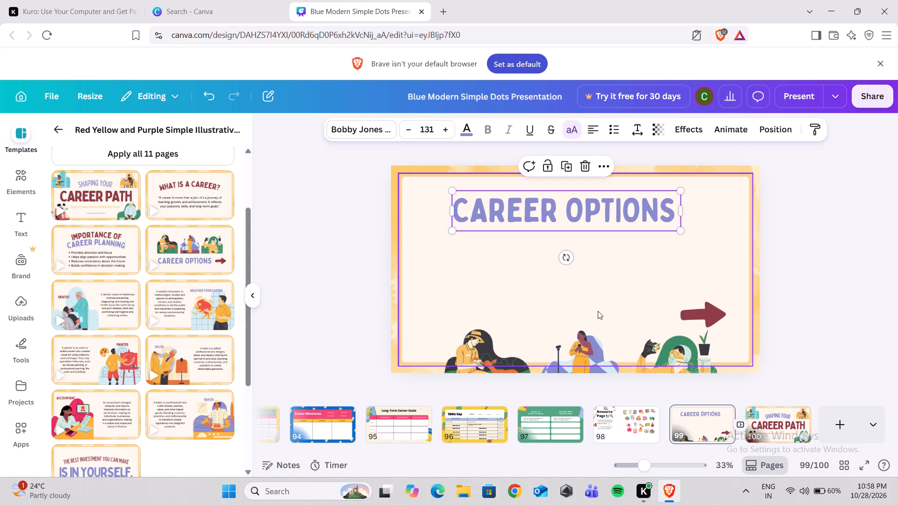
left_click_drag(591, 343, 577, 265)
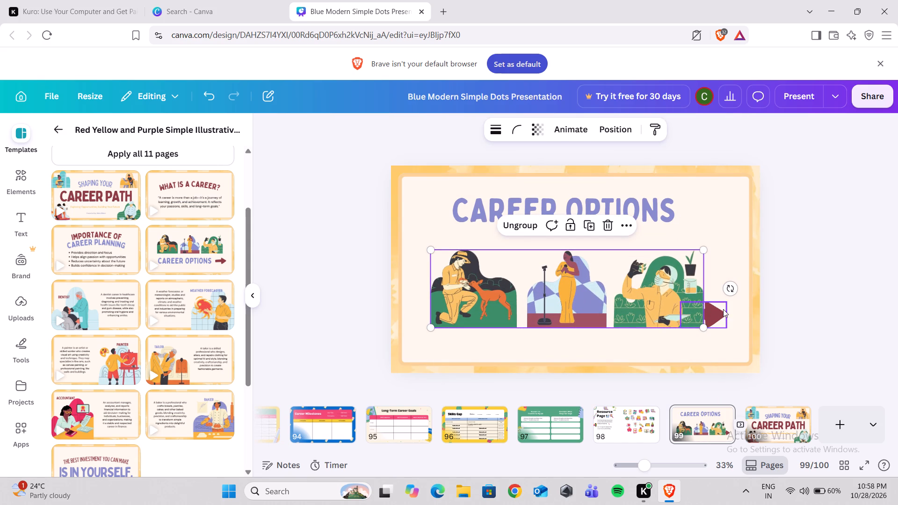
left_click_drag(724, 309, 727, 203)
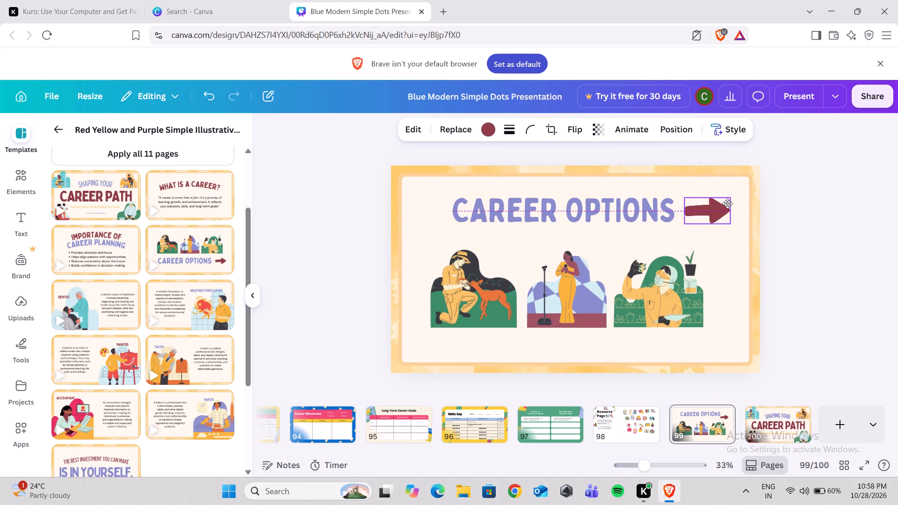
left_click_drag(727, 203, 727, 202)
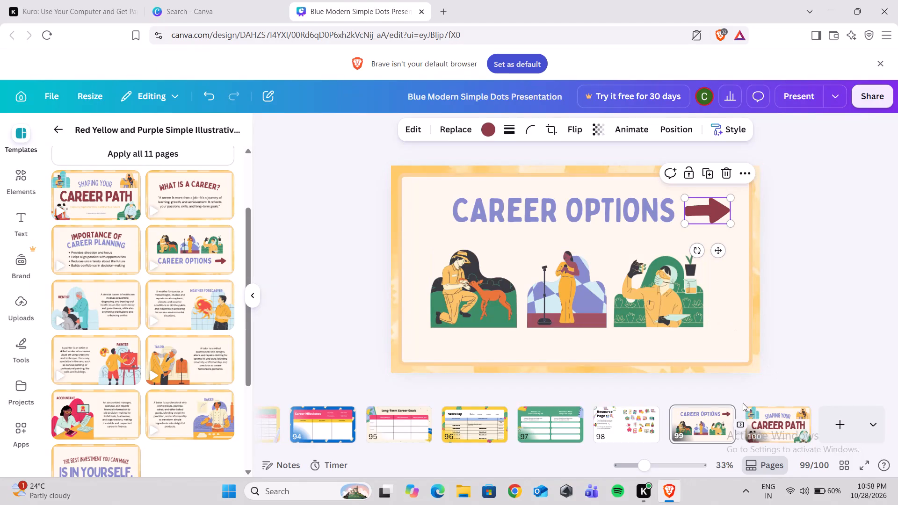
On page 100, swap the chef and the red-apron worker between the slide's bottom corners, tilting the worker slightly clockwise.
left_click(775, 424)
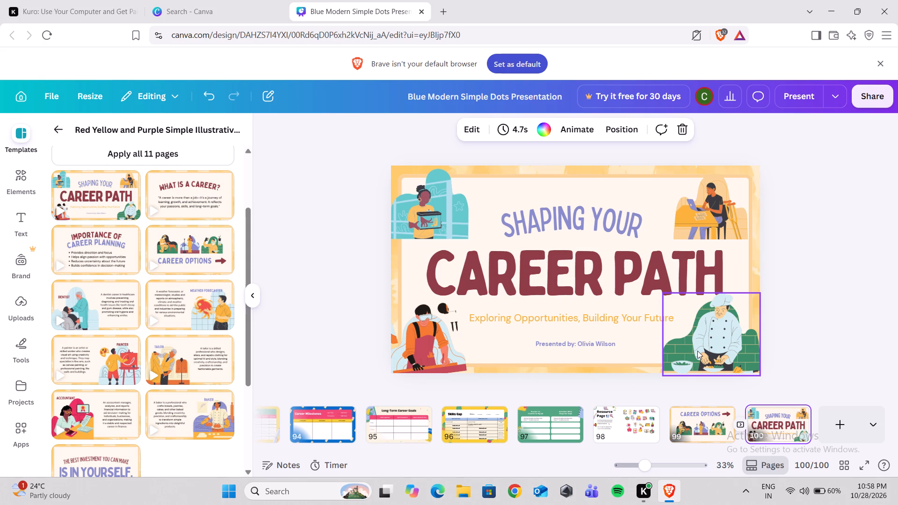
left_click_drag(697, 351, 367, 431)
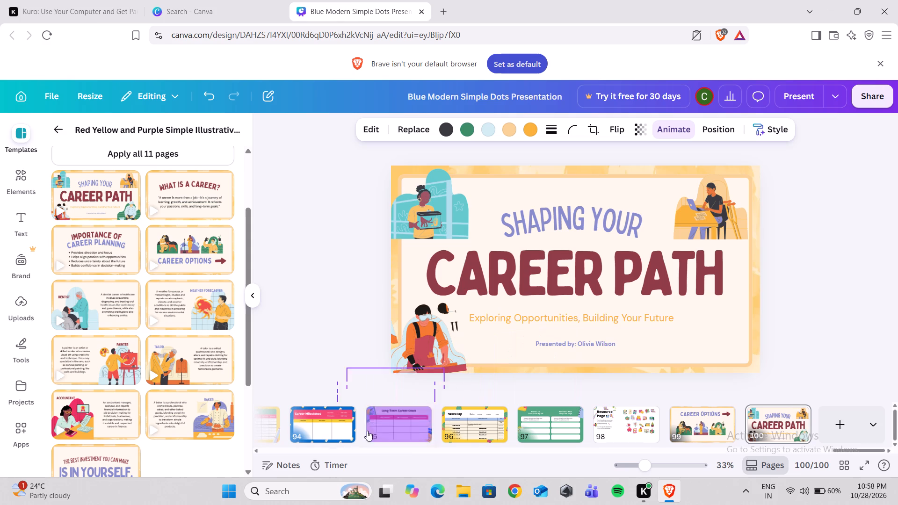
left_click_drag(367, 431, 384, 283)
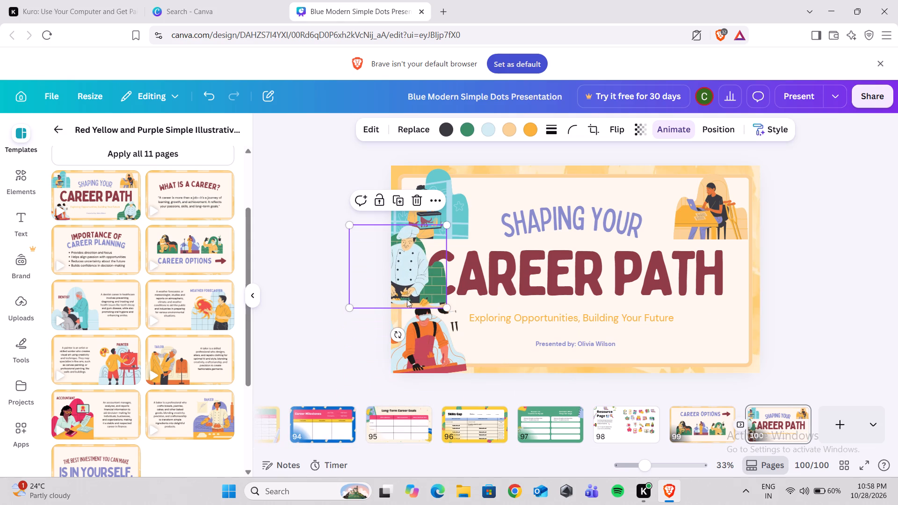
left_click_drag(424, 326, 700, 331)
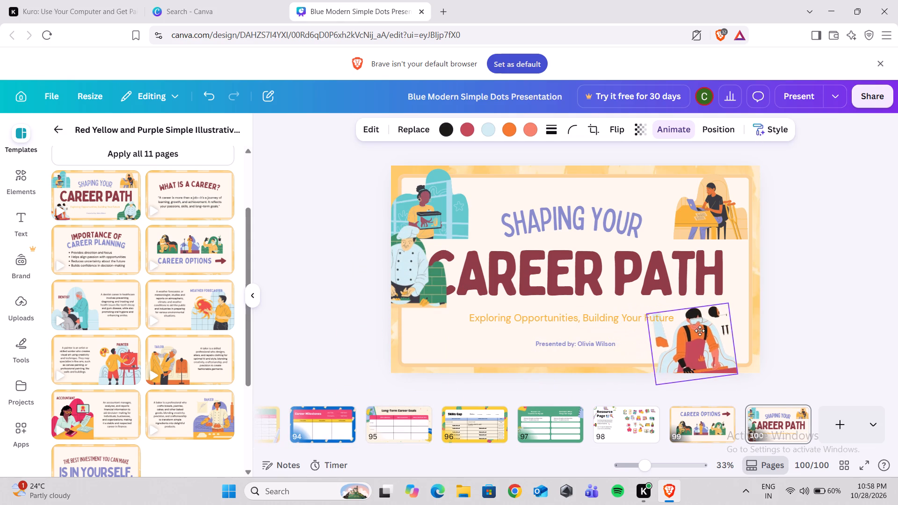
left_click_drag(700, 331, 706, 329)
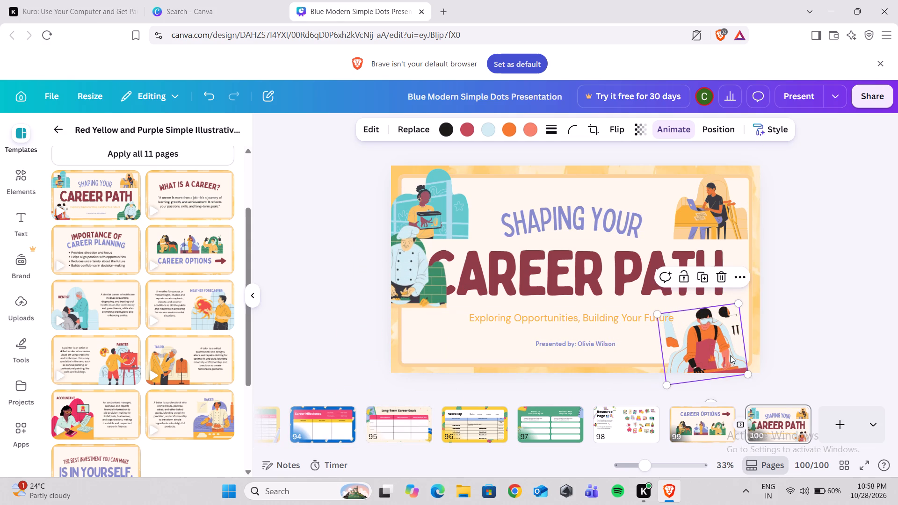
left_click_drag(725, 353, 721, 323)
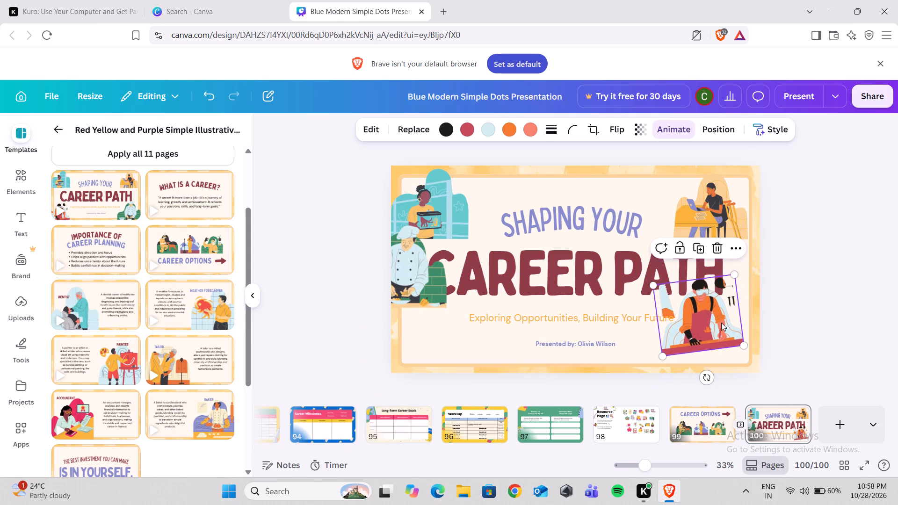
left_click_drag(706, 377, 693, 378)
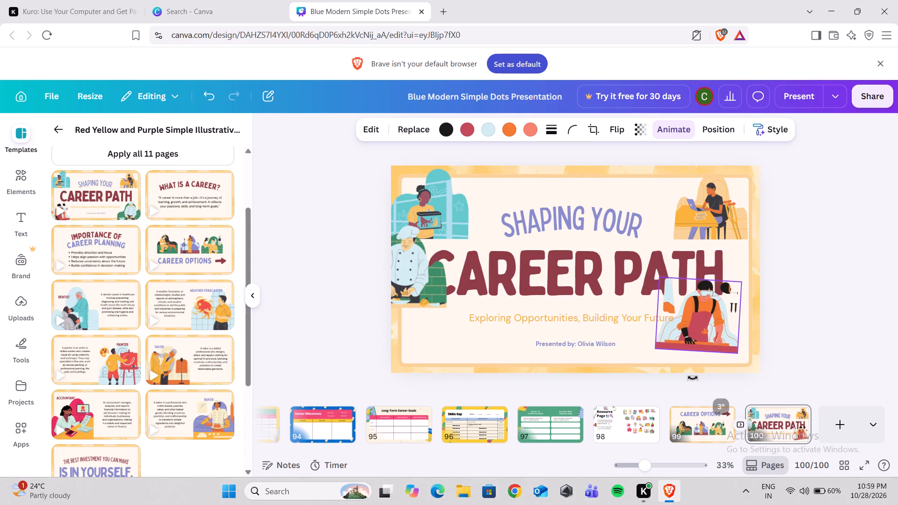
left_click_drag(693, 378, 688, 379)
left_click_drag(694, 317, 698, 318)
left_click_drag(704, 339, 708, 346)
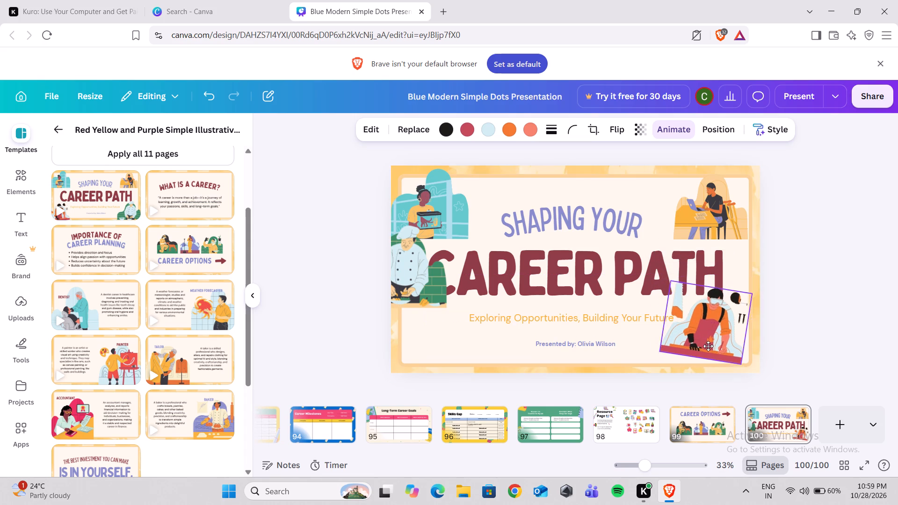
left_click_drag(708, 346, 716, 362)
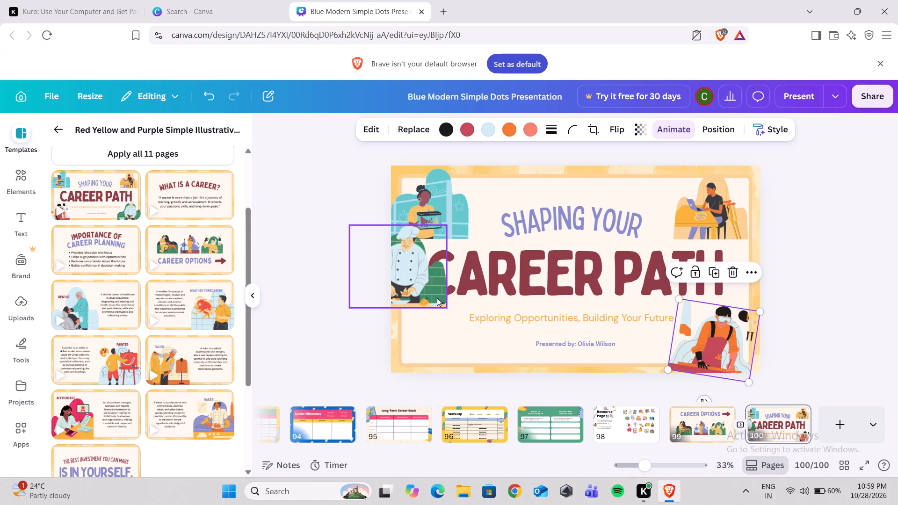
left_click_drag(426, 292, 444, 343)
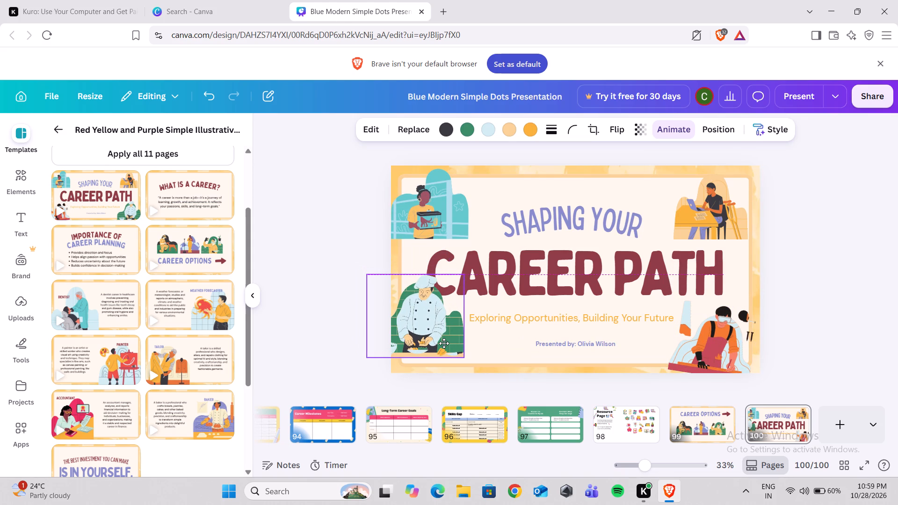
left_click_drag(444, 343, 448, 350)
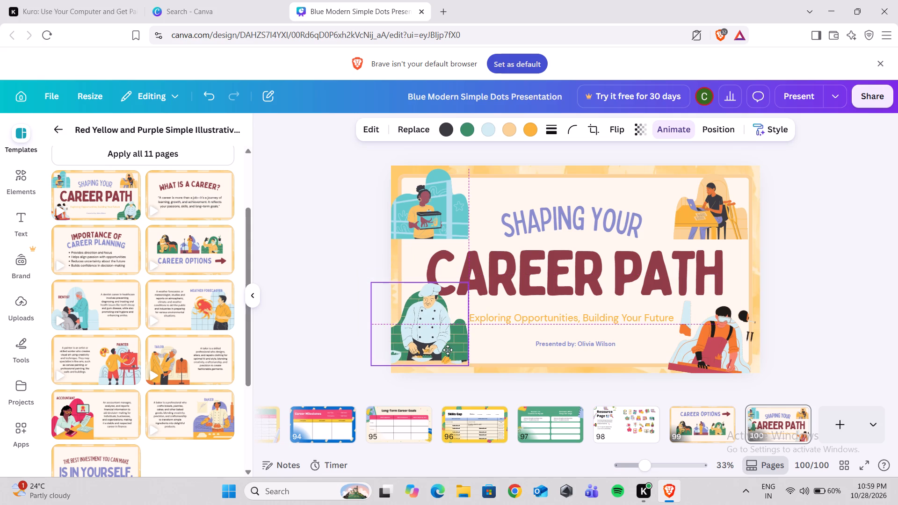
left_click_drag(448, 350, 442, 356)
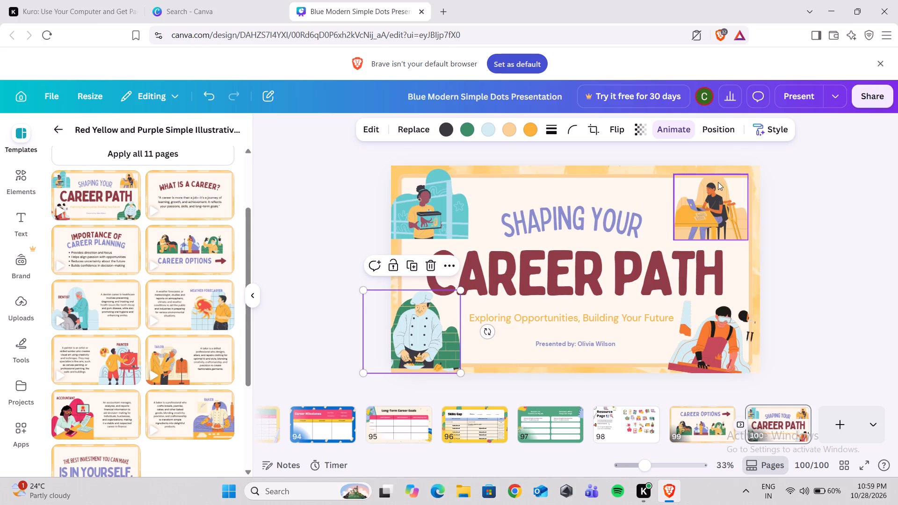
Swap the laptop man and the blue-arch woman between the slide's top corners, and move the "Shaping Your" heading slightly up.
left_click_drag(726, 191, 450, 171)
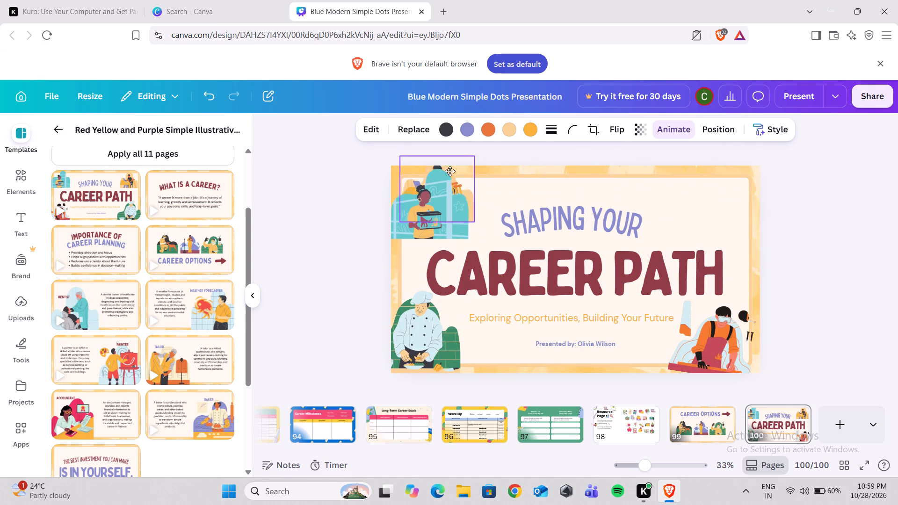
left_click_drag(450, 171, 436, 141)
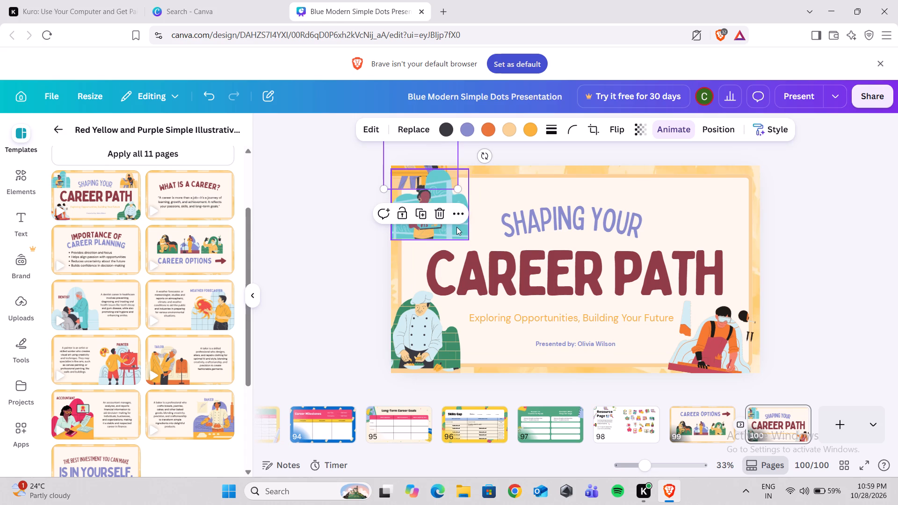
left_click_drag(456, 227, 734, 220)
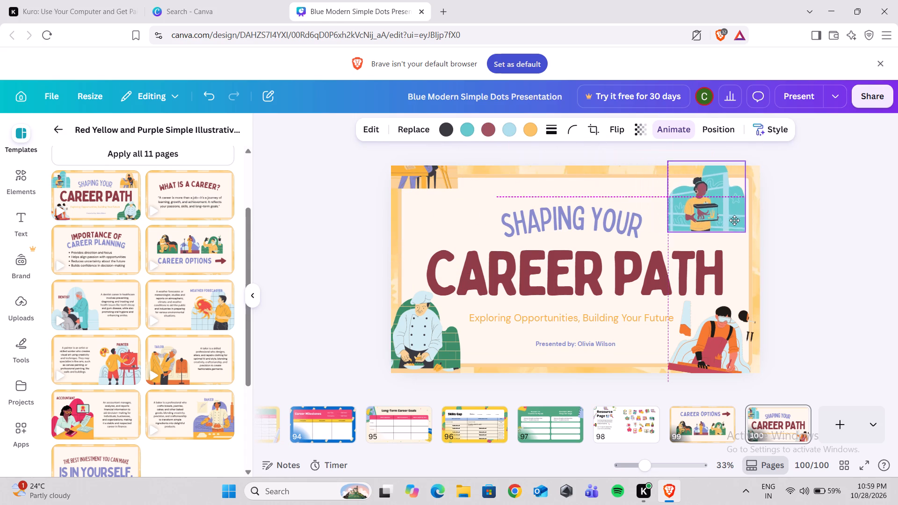
left_click_drag(734, 220, 739, 225)
left_click_drag(601, 206, 564, 184)
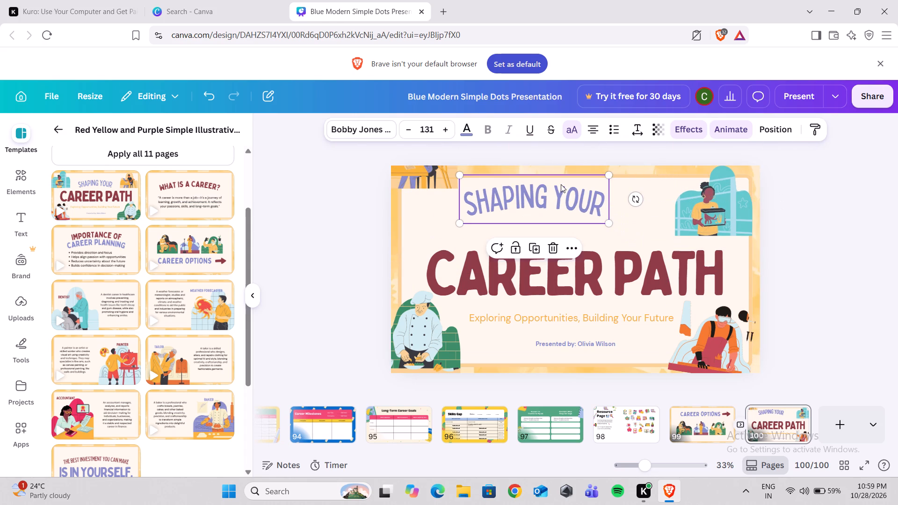
left_click_drag(561, 183, 592, 190)
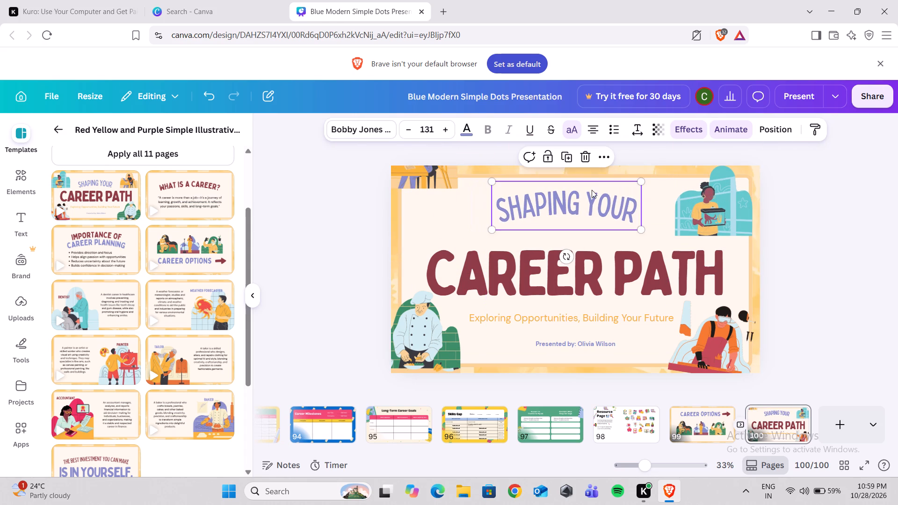
left_click_drag(439, 179, 439, 190)
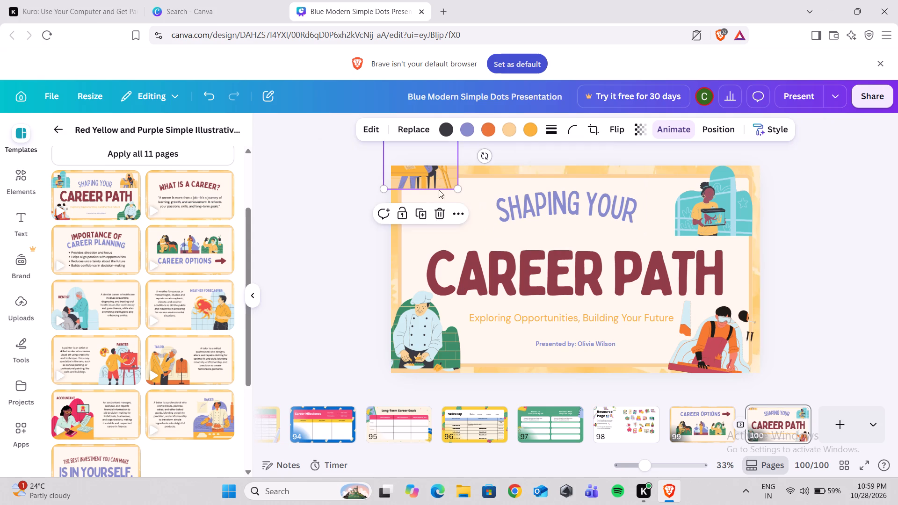
left_click_drag(439, 190, 450, 221)
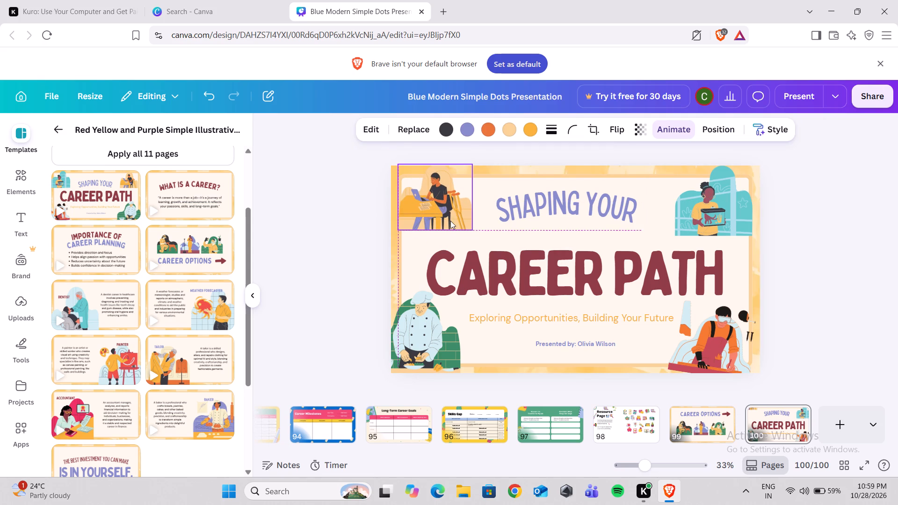
Nudge the "Career Path" heading slightly upward, closer to "Shaping Your", and deselect it.
left_click(540, 259)
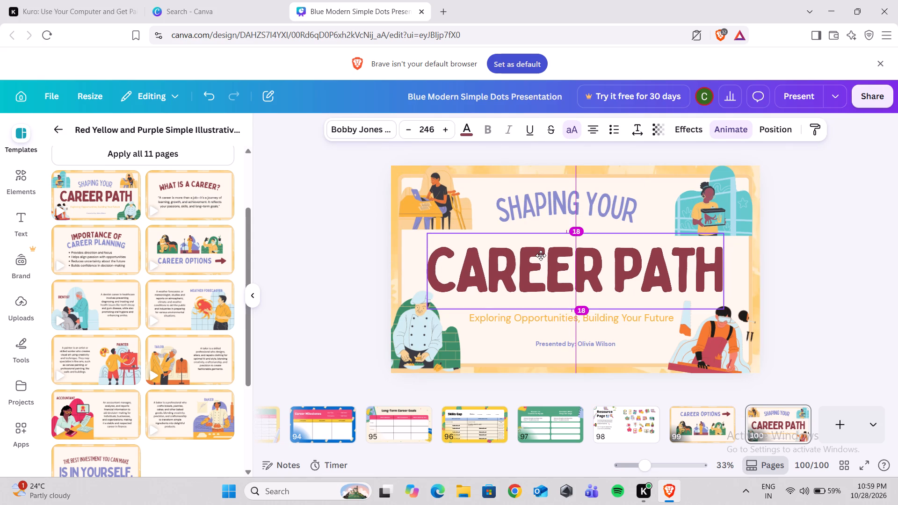
key("Up")
key("Up")
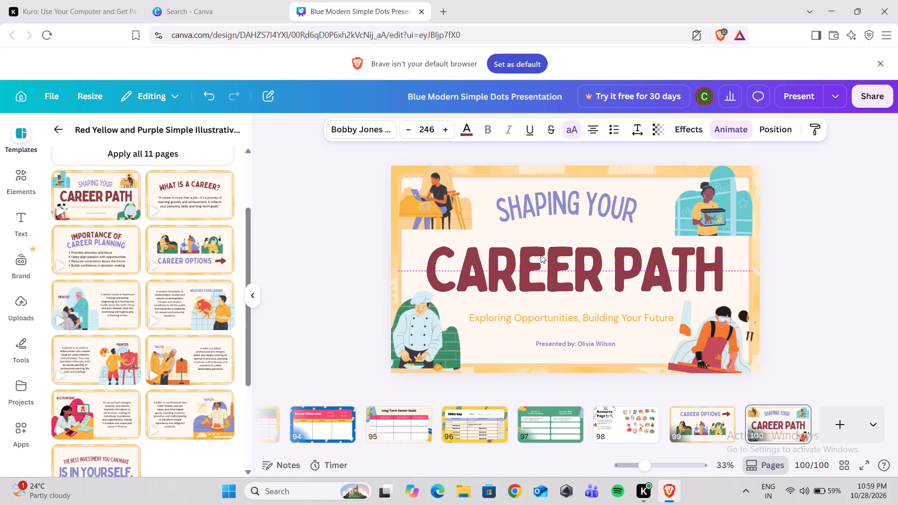
left_click(594, 238)
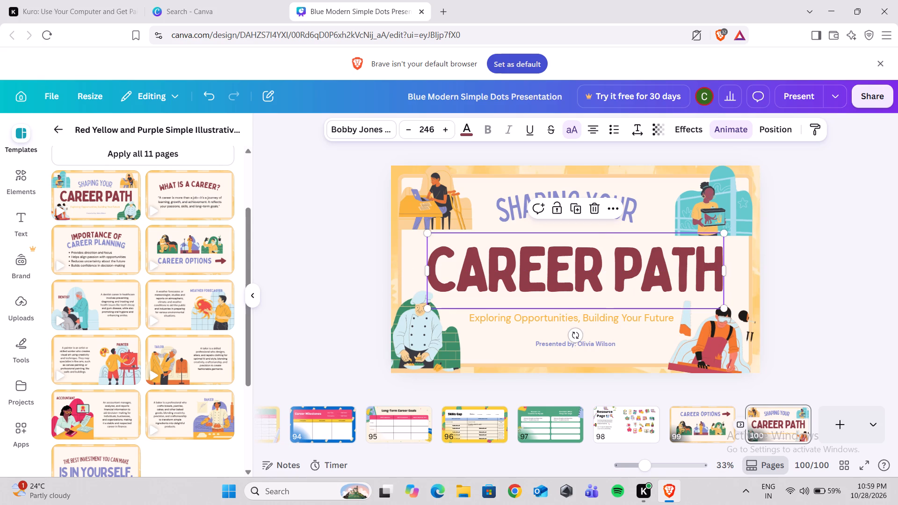
key("shift+Up")
key("shift+Up")
key("shift+Up")
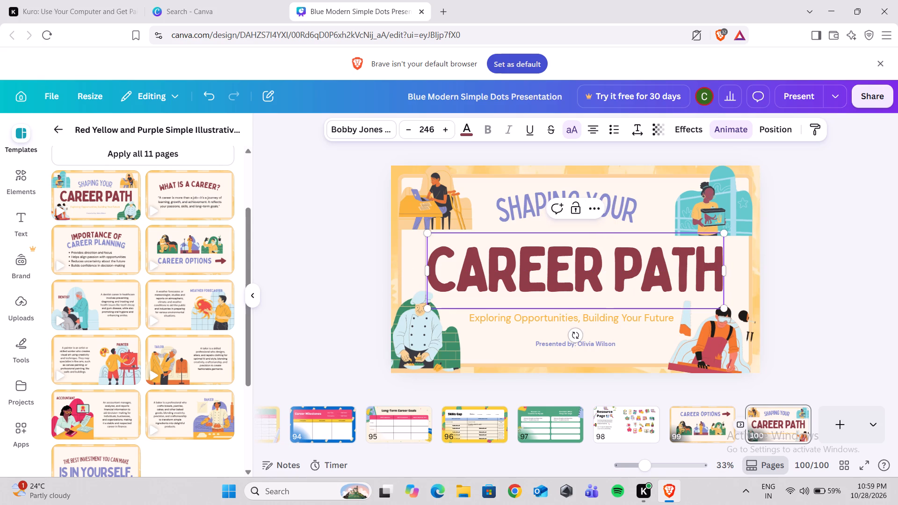
key("shift+Up")
key("shift+Up")
left_click(626, 248)
left_click(629, 332)
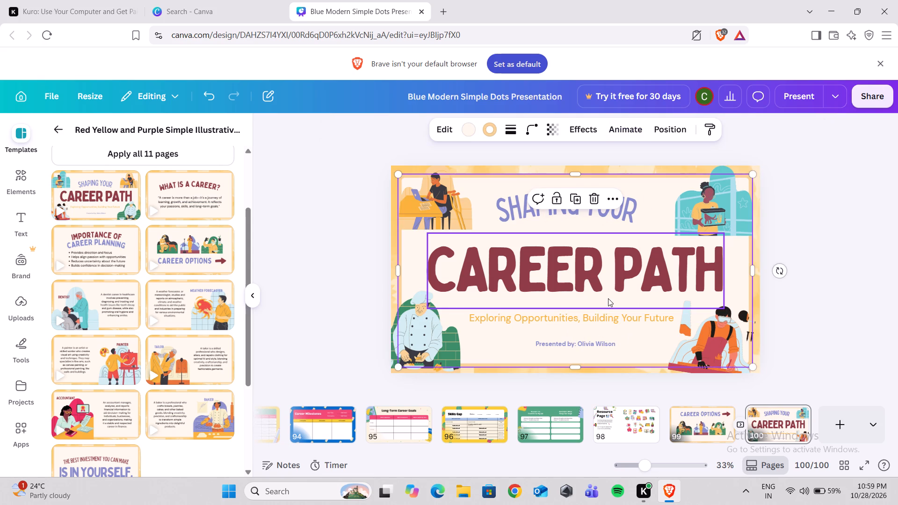
left_click(617, 256)
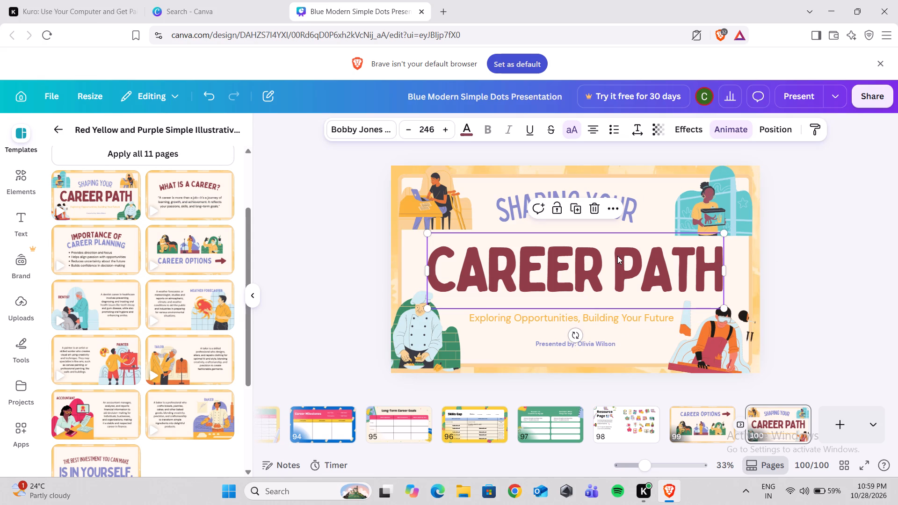
key("Up")
key("Up")
key("Up")
key("Up")
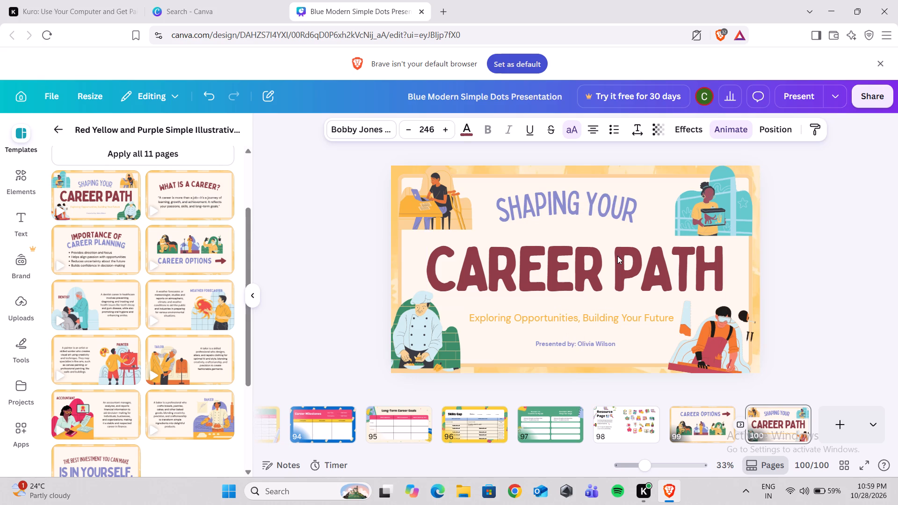
key("shift+Up")
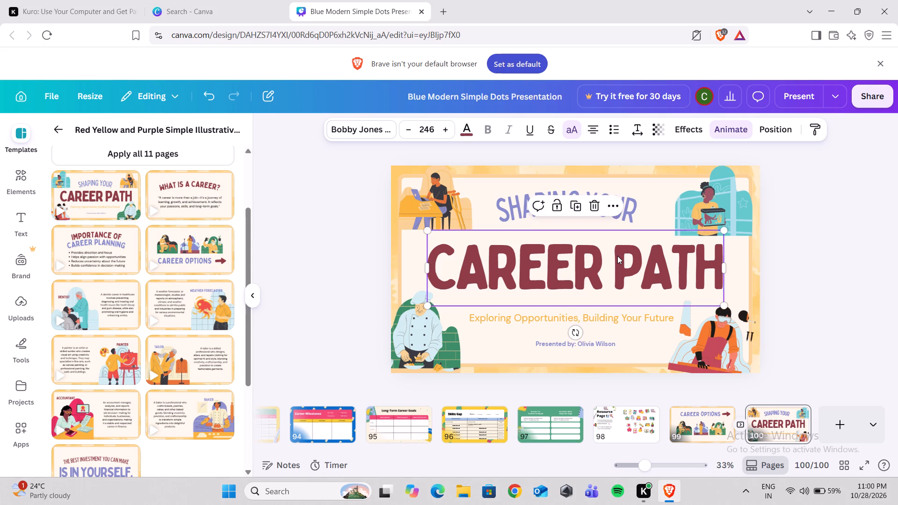
key("shift+Up")
key("shift+Down")
key("shift+Down")
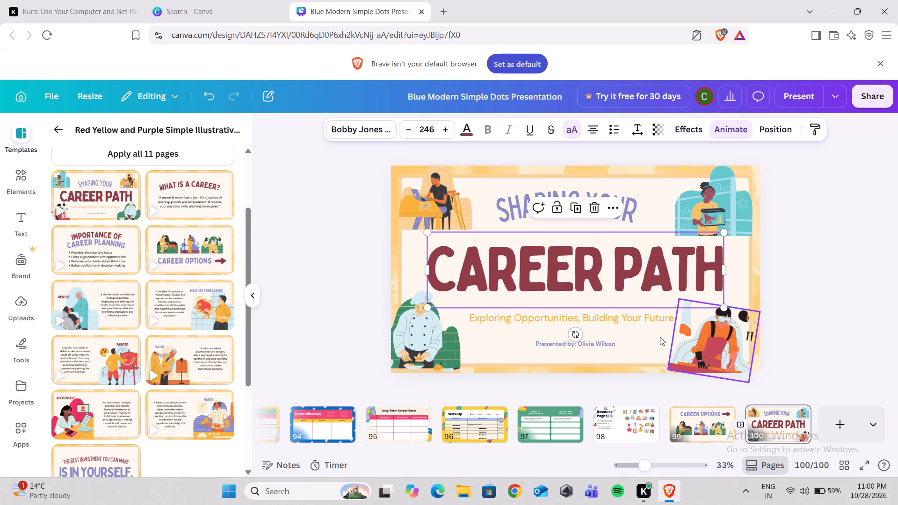
left_click(782, 293)
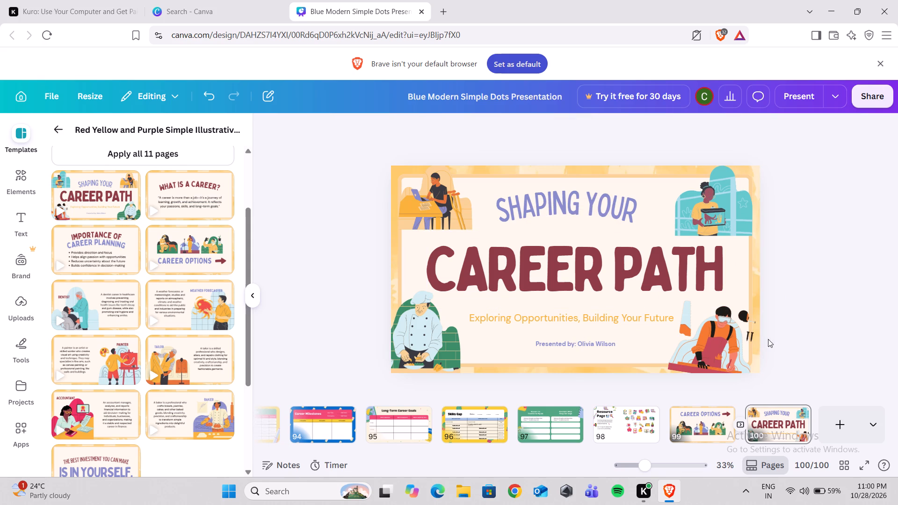